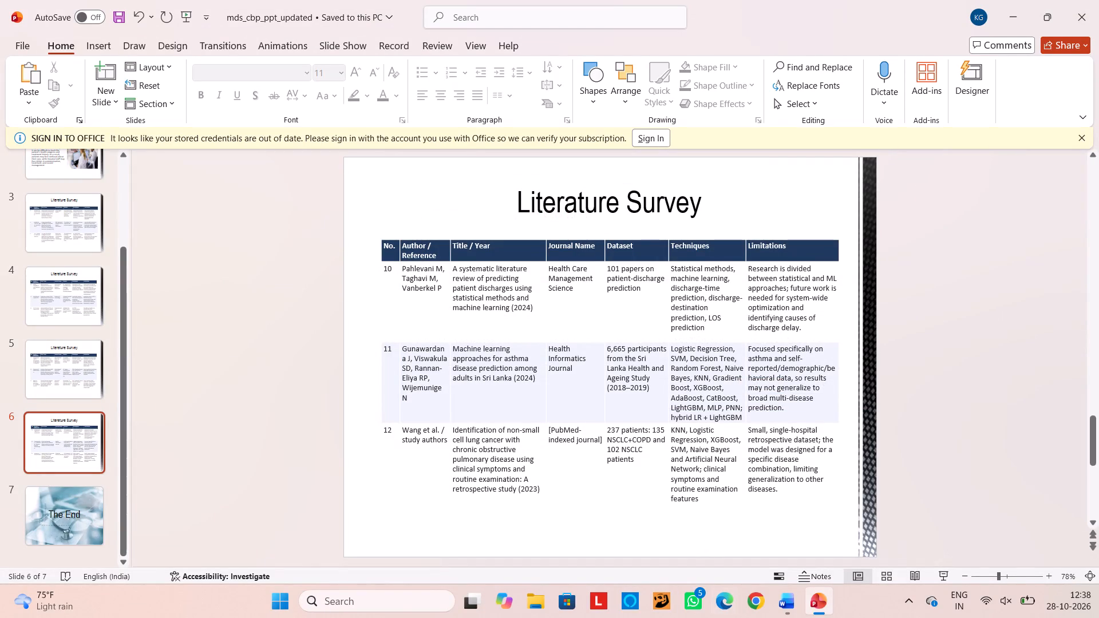
# Switch from the PowerPoint presentation to the project report open in Word.
pyautogui.click(794, 611)
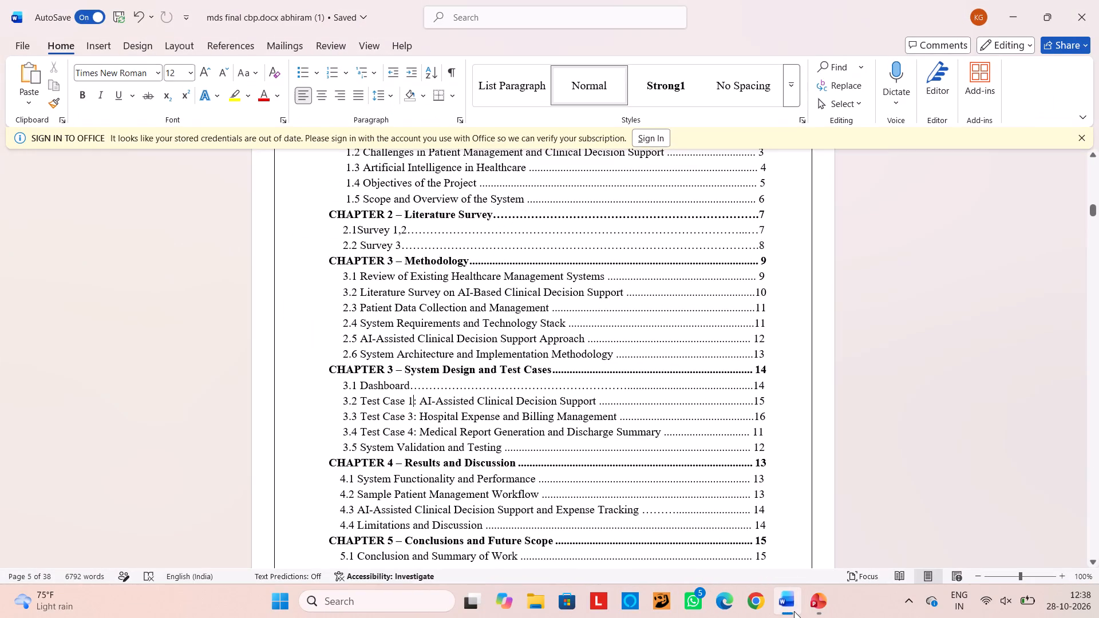
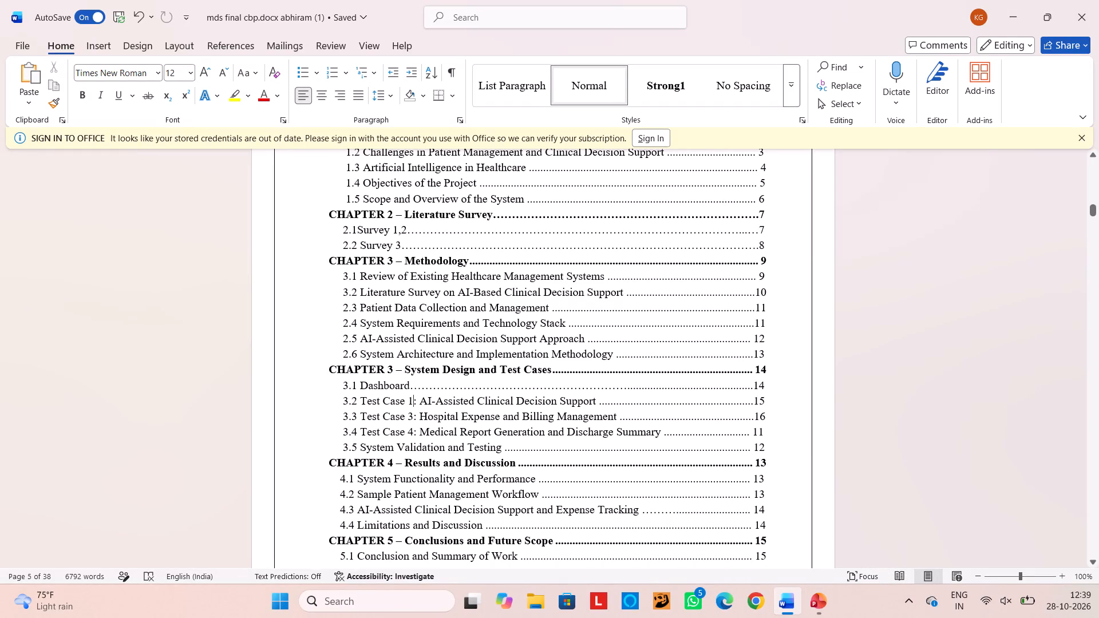
# Replace the title of contents entry 3.2 Test Case 1 with "fungal infection" and extend its dot leader to the page-number column.
pyautogui.moveTo(420, 401); pyautogui.dragTo(543, 399)
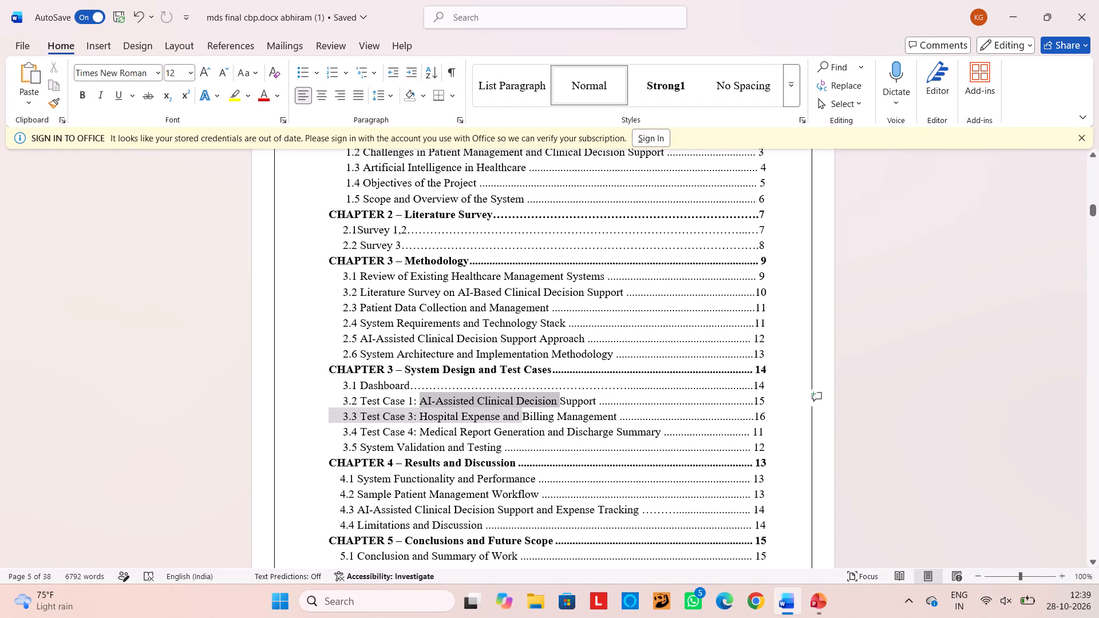
pyautogui.moveTo(543, 399); pyautogui.dragTo(582, 402)
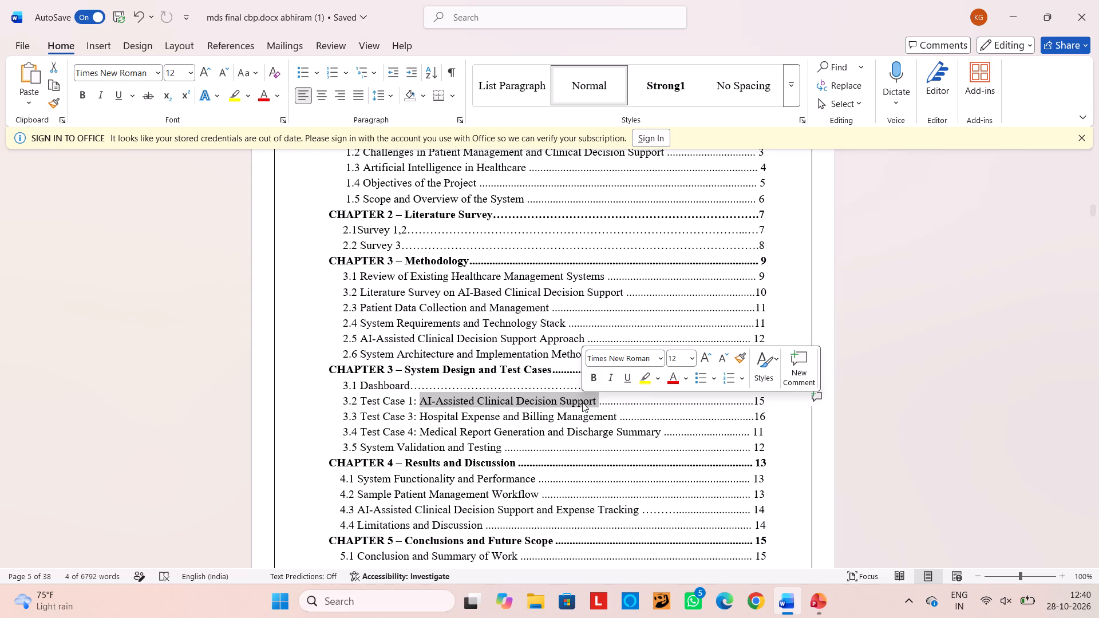
pyautogui.write('fu')
pyautogui.write('ngal infex')
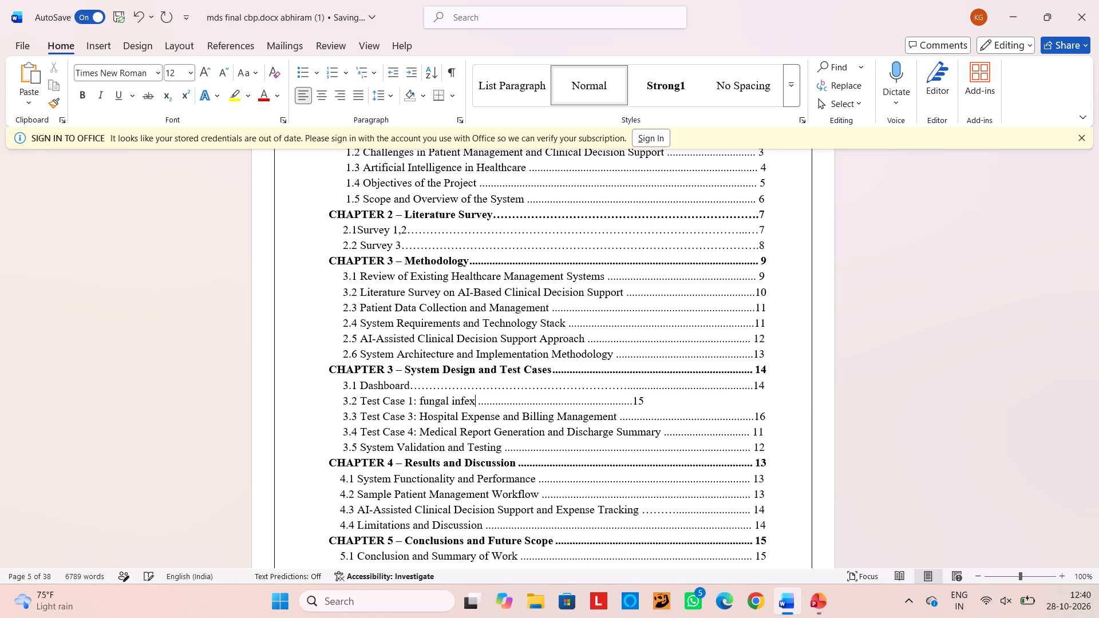
pyautogui.press('BackSpace')
pyautogui.write('ction')
pyautogui.write('....')
pyautogui.press('Right')
pyautogui.press('BackSpace')
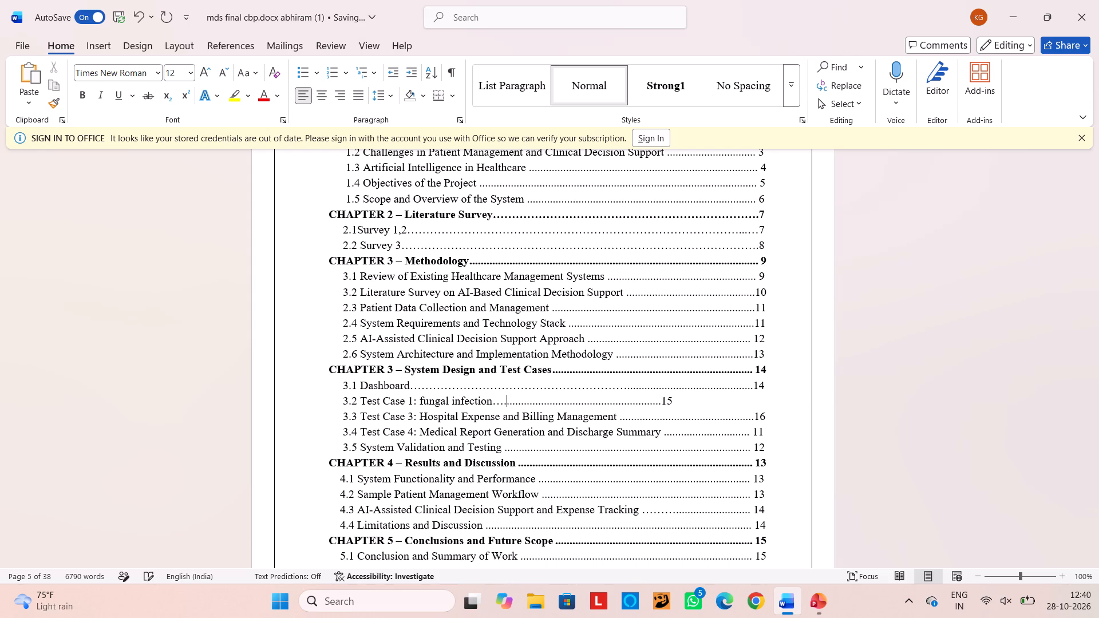
pyautogui.write('.........')
pyautogui.write('...')
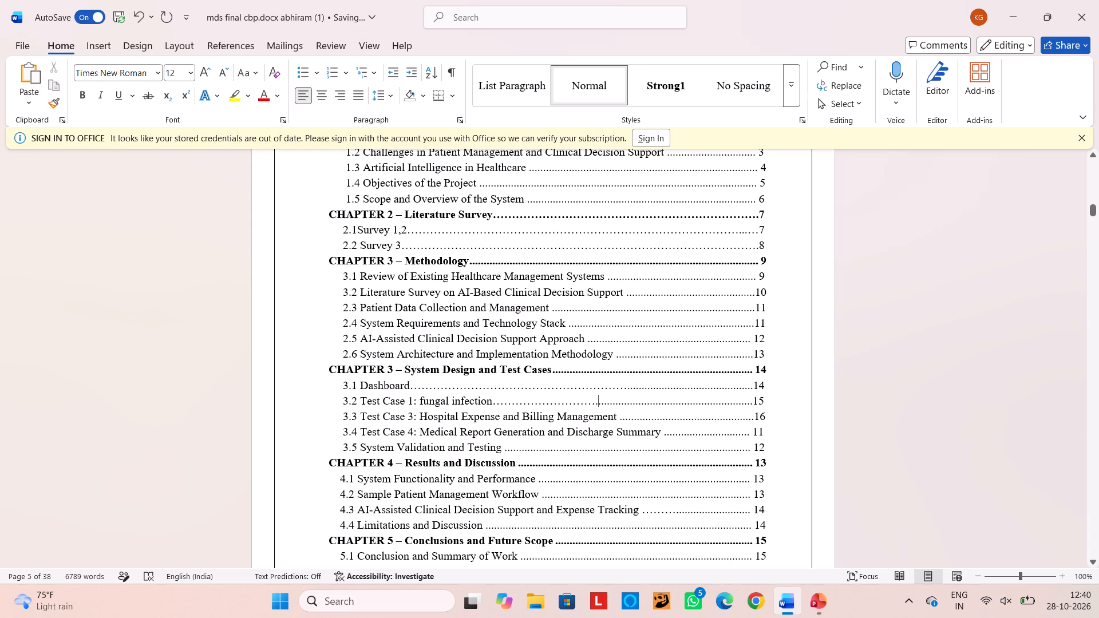
# Renumber the test case in contents entry 3.3 as Test Case 2.
pyautogui.scroll(-1, 567, 479)
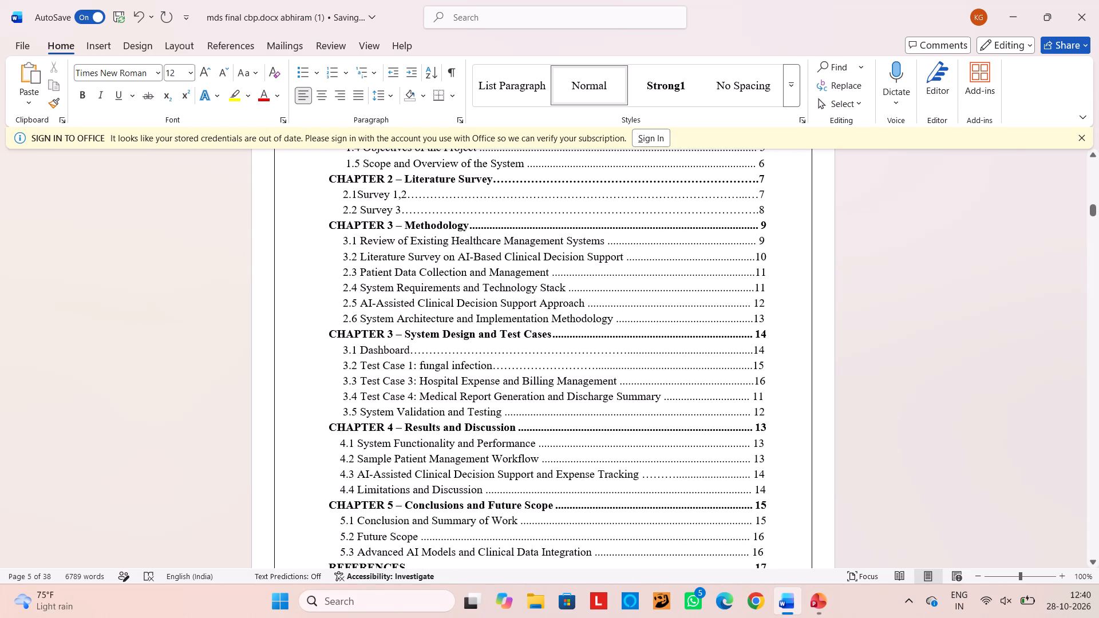
pyautogui.click(412, 381)
pyautogui.press('BackSpace')
pyautogui.press('2')
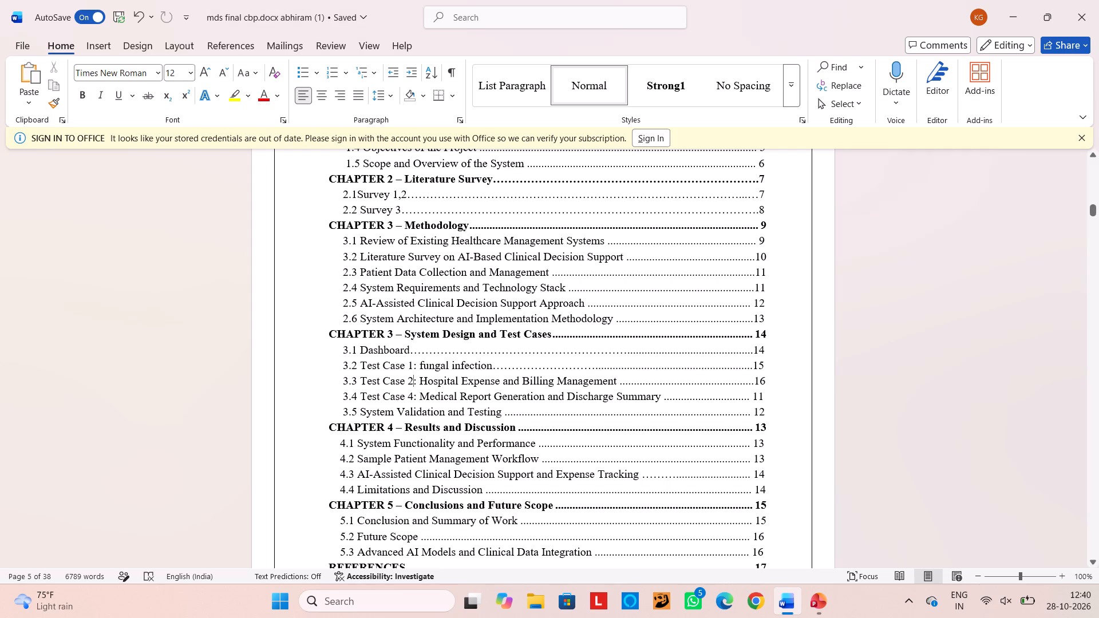
# Replace the title "Hospital Expense and Billing Management" in contents entry 3.3 with "Jaundice".
pyautogui.click(424, 383)
pyautogui.moveTo(615, 381); pyautogui.dragTo(545, 377)
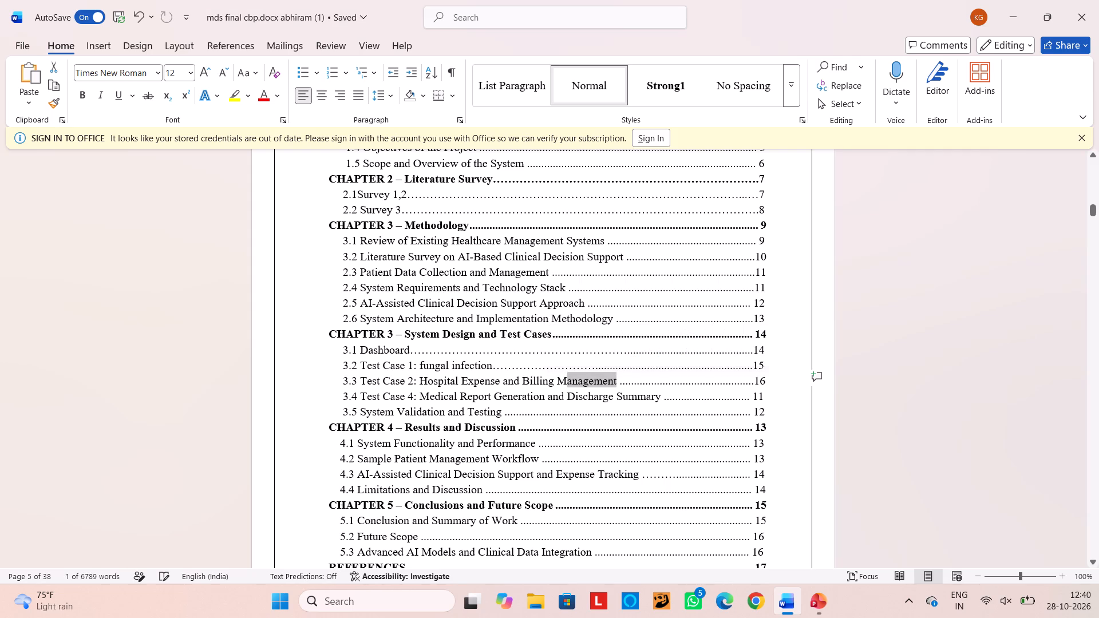
pyautogui.press('BackSpace')
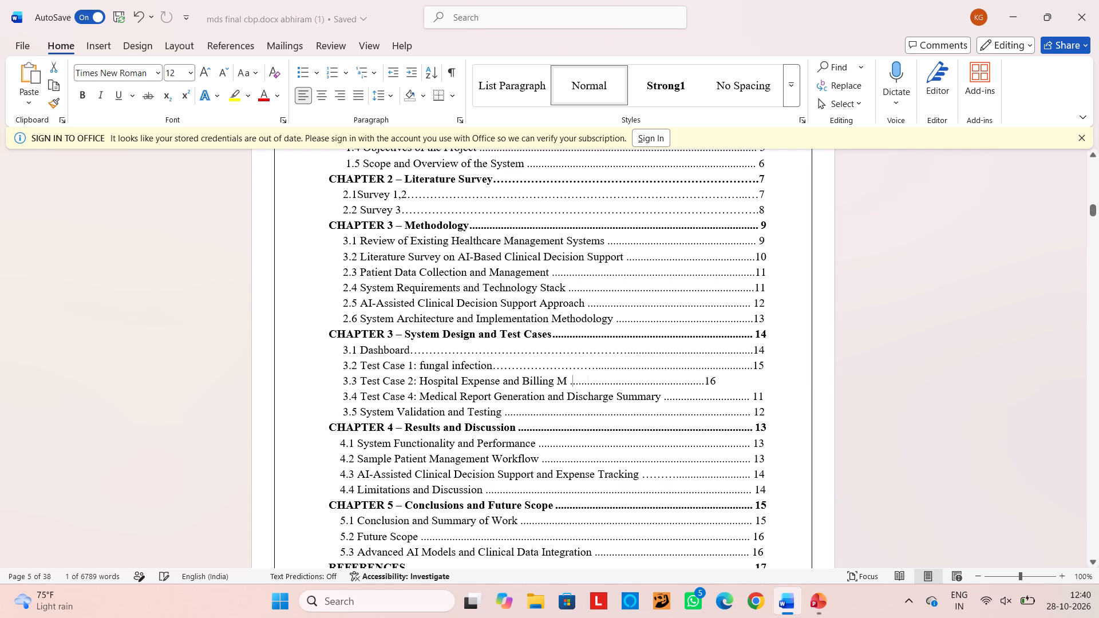
pyautogui.press('BackSpace')
pyautogui.press('BackSpace')
pyautogui.press('BackSpace')
pyautogui.press('BackSpace')
pyautogui.press('BackSpace')
pyautogui.press('BackSpace')
pyautogui.press('BackSpace')
pyautogui.press('BackSpace')
pyautogui.press('BackSpace')
pyautogui.press('BackSpace')
pyautogui.press('BackSpace')
pyautogui.press('BackSpace')
pyautogui.press('BackSpace')
pyautogui.press('BackSpace')
pyautogui.press('BackSpace')
pyautogui.press('BackSpace')
pyautogui.press('BackSpace')
pyautogui.press('BackSpace')
pyautogui.press('BackSpace')
pyautogui.press('BackSpace')
pyautogui.press('BackSpace')
pyautogui.press('BackSpace')
pyautogui.press('BackSpace')
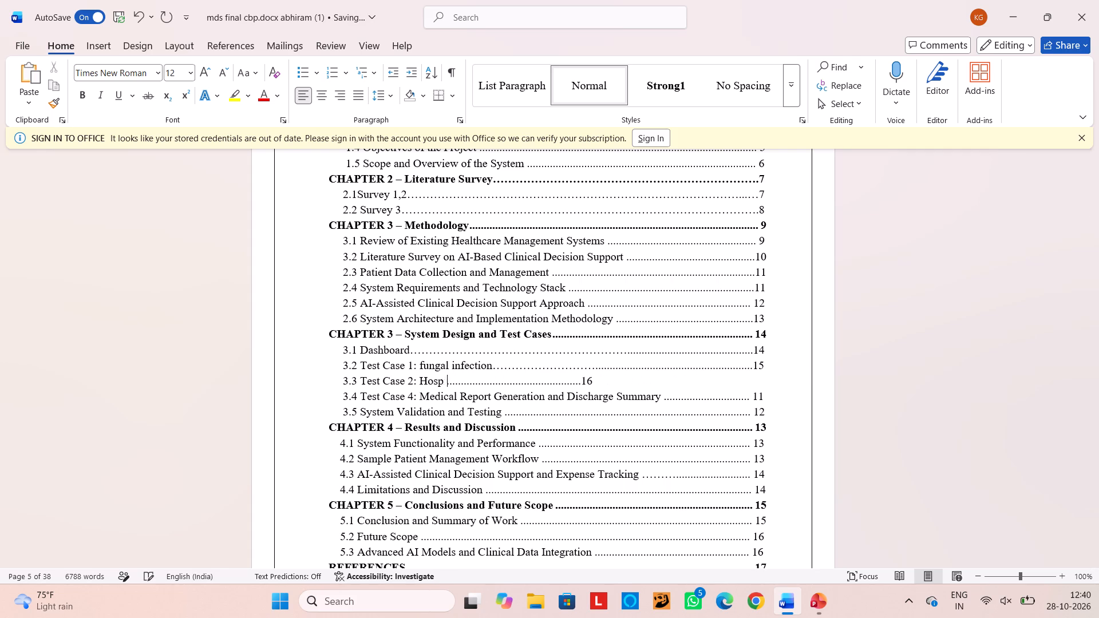
pyautogui.press('BackSpace')
pyautogui.press('BackSpace')
pyautogui.press('BackSpace')
pyautogui.press('BackSpace')
pyautogui.write('Jau')
pyautogui.write('ndice')
# Extend the dot leader of the Jaundice entry so its page number lines up with the entry above.
pyautogui.press('Right')
pyautogui.press('.')
pyautogui.press('.')
pyautogui.press('.')
pyautogui.press('.')
pyautogui.press('.')
pyautogui.press('.')
pyautogui.press('.')
pyautogui.press('.')
pyautogui.press('.')
pyautogui.press('.')
pyautogui.press('.')
pyautogui.press('.')
pyautogui.press('.')
pyautogui.press('.')
pyautogui.press('.')
pyautogui.press('.')
pyautogui.press('.')
pyautogui.press('.')
pyautogui.press('.')
pyautogui.press('.')
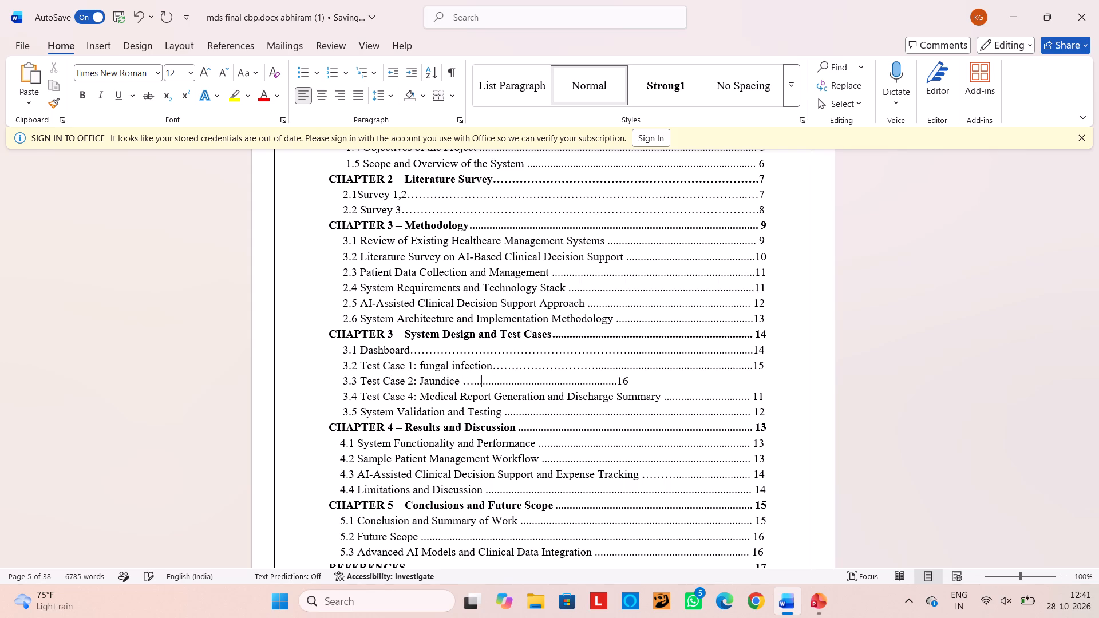
pyautogui.write('.............')
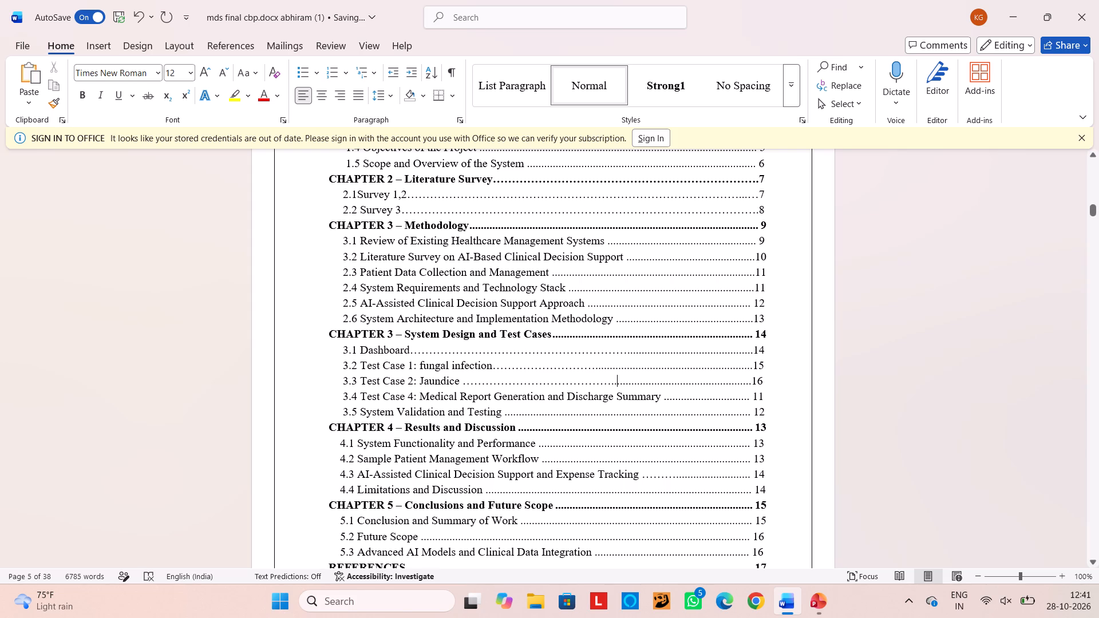
# Replace the Test Case 4 contents entry with "3.4 Code section" and extend its dot leader to the page-number column.
pyautogui.moveTo(358, 395); pyautogui.dragTo(634, 392)
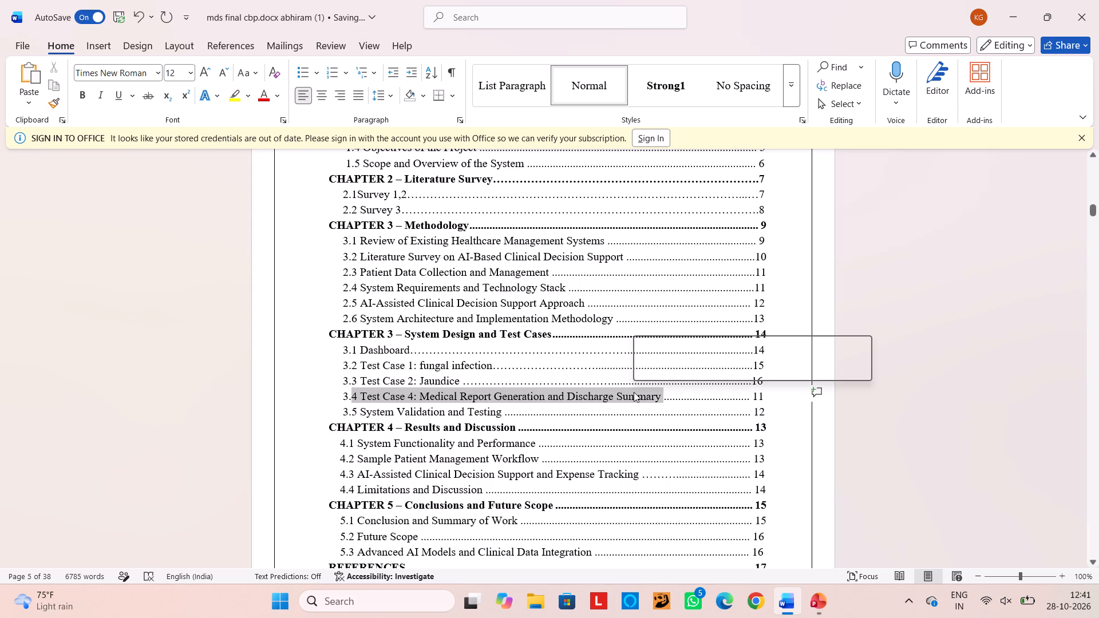
pyautogui.press('BackSpace')
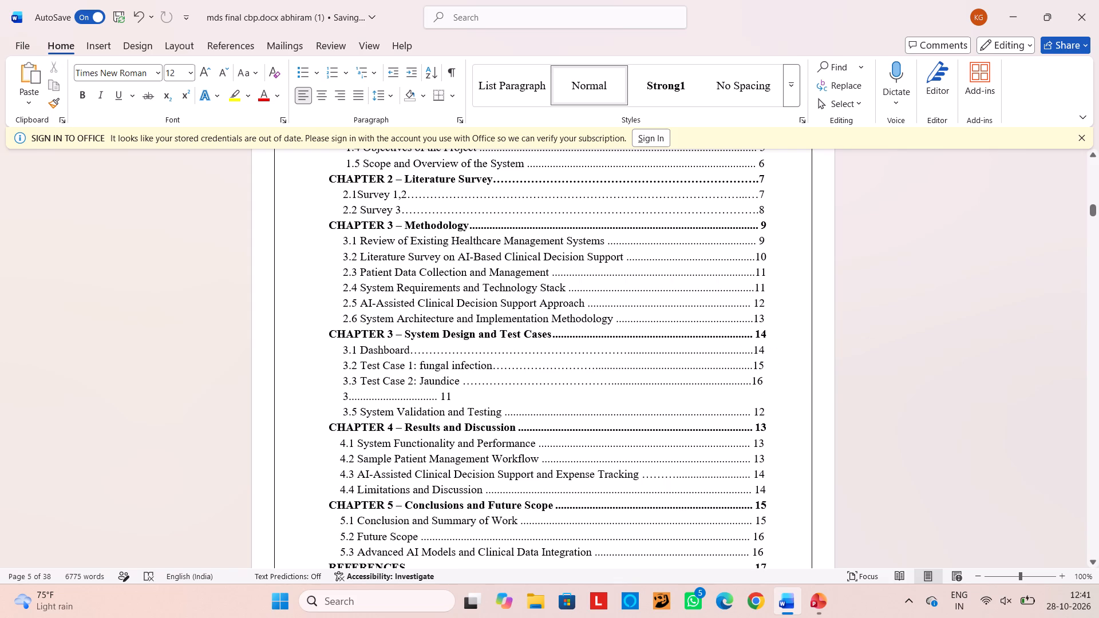
pyautogui.write('4')
pyautogui.press('space')
pyautogui.press('space')
pyautogui.write('Code section')
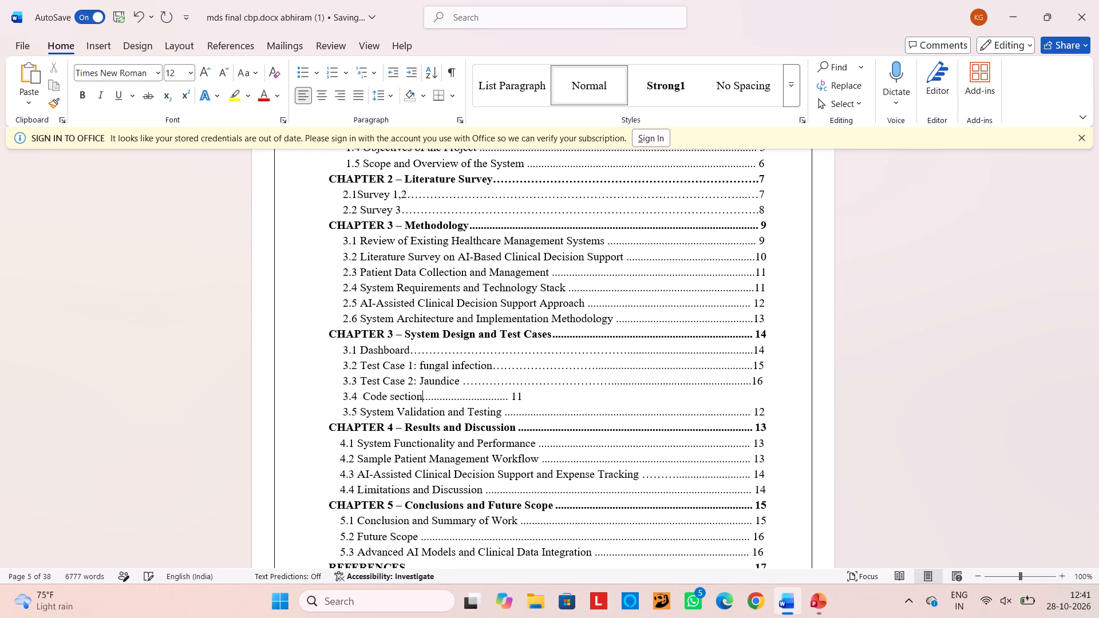
pyautogui.press('space')
pyautogui.write('.')
pyautogui.write('........')
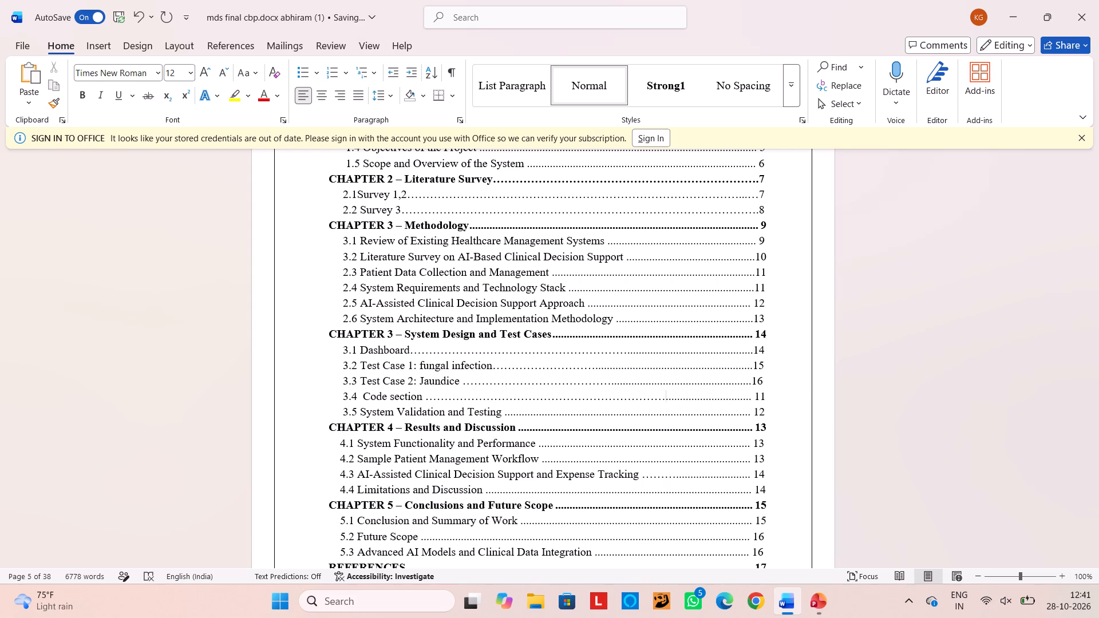
# Overwrite the 3.5 System Validation and Testing contents entry, including its leader and page number, with "3.4 Code section".
pyautogui.scroll(1, 634, 392)
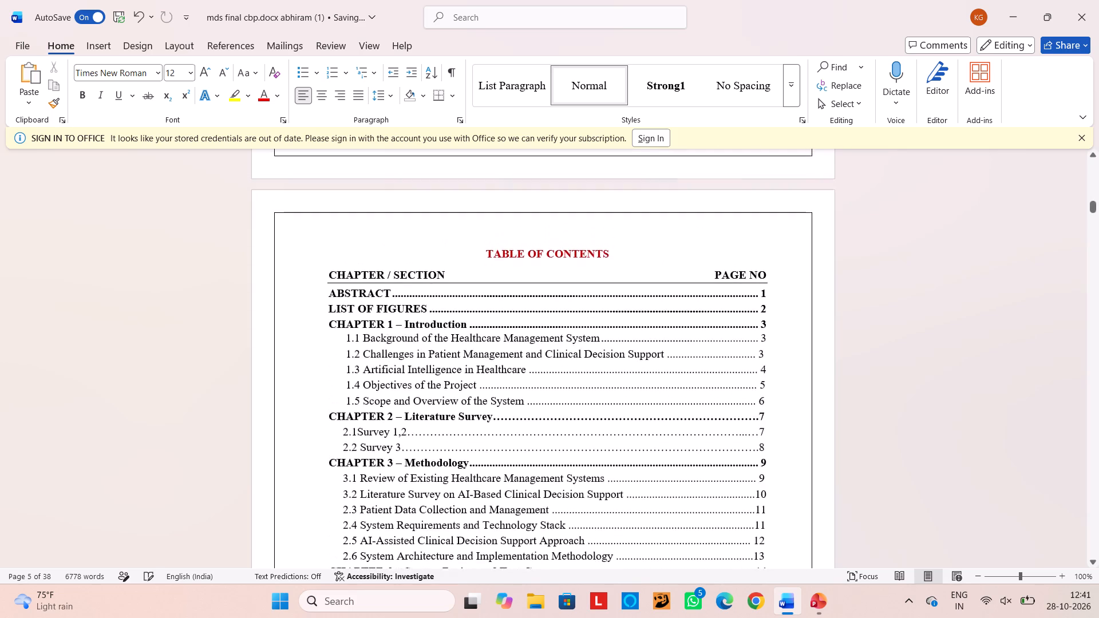
pyautogui.scroll(1, 634, 392)
pyautogui.scroll(-1, 634, 392)
pyautogui.keyDown('ctrl'); pyautogui.scroll(1, 634, 392); pyautogui.keyUp('ctrl')
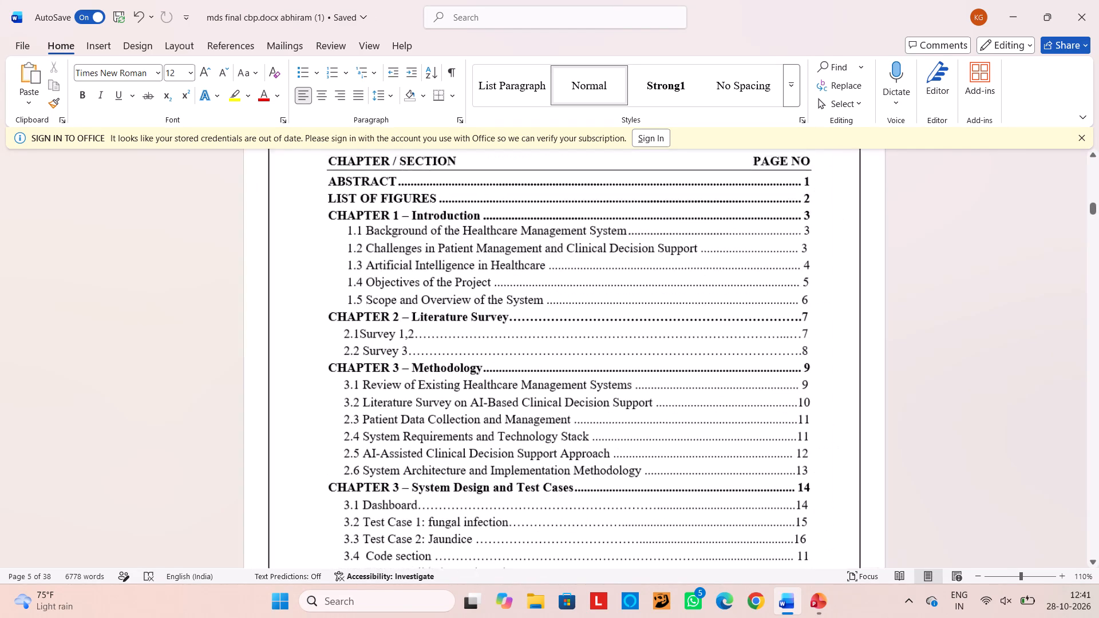
pyautogui.scroll(-1, 634, 392)
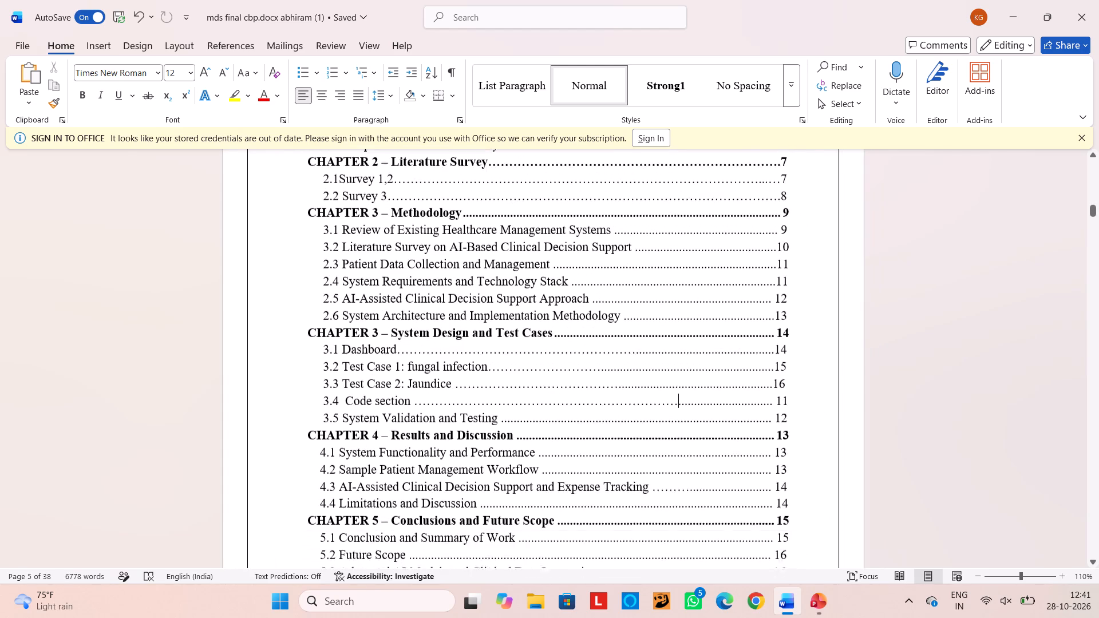
pyautogui.scroll(-1, 634, 392)
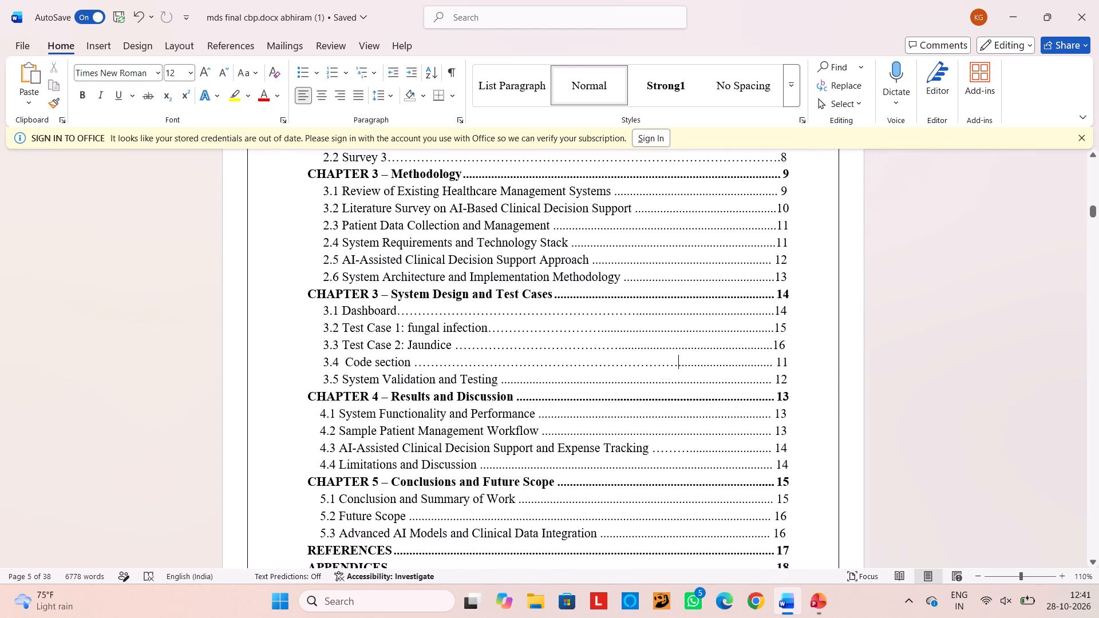
pyautogui.moveTo(324, 383); pyautogui.dragTo(499, 379)
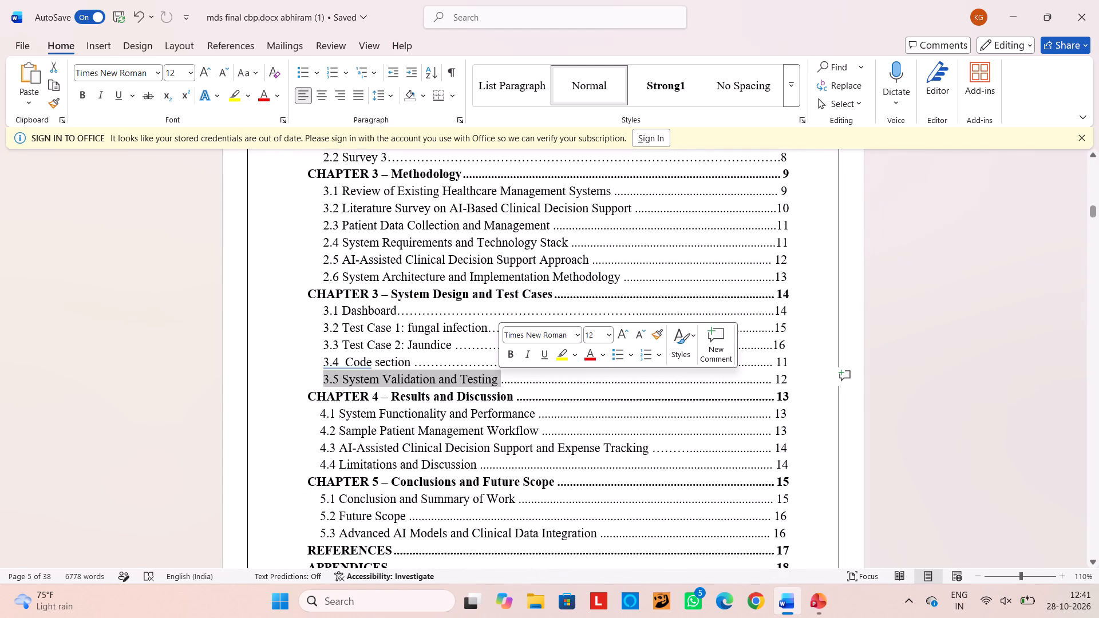
pyautogui.moveTo(790, 377); pyautogui.dragTo(318, 378)
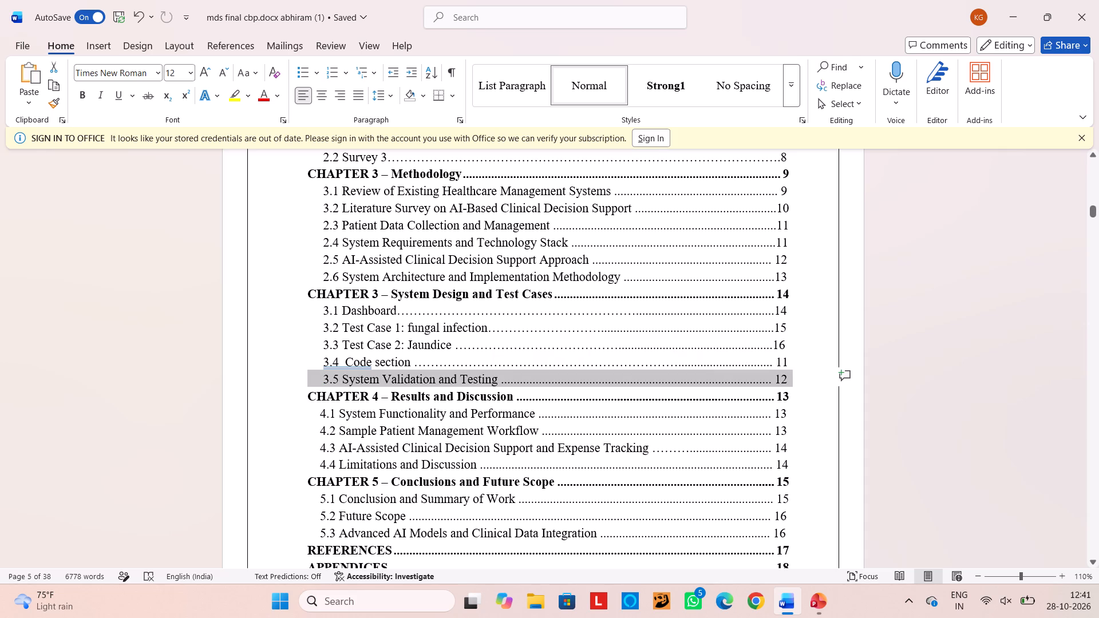
pyautogui.moveTo(318, 378); pyautogui.dragTo(332, 377)
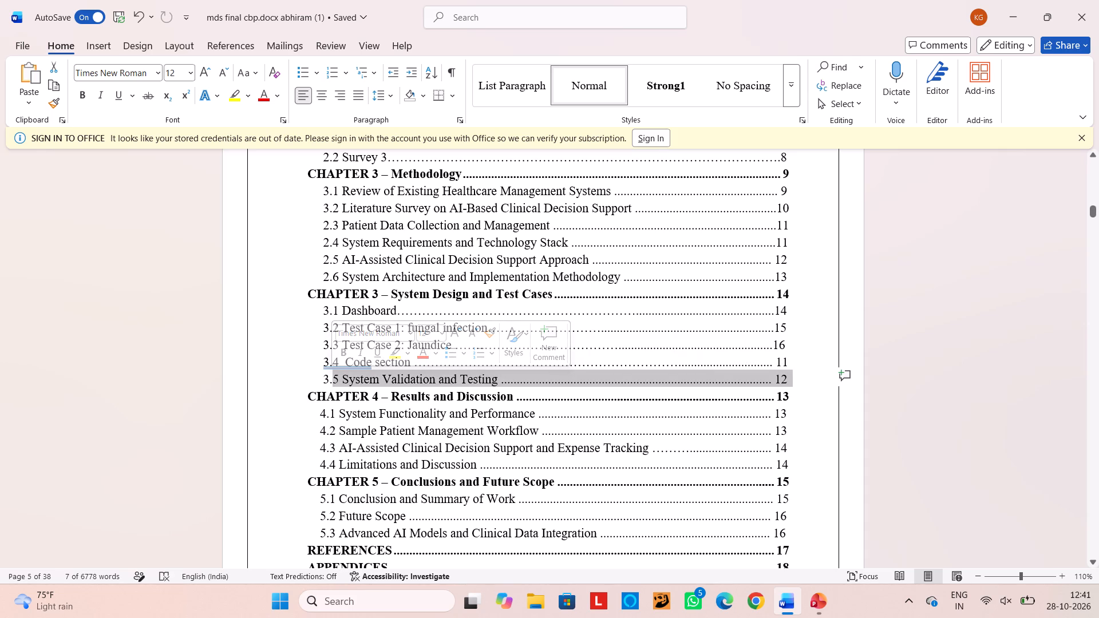
pyautogui.press('4')
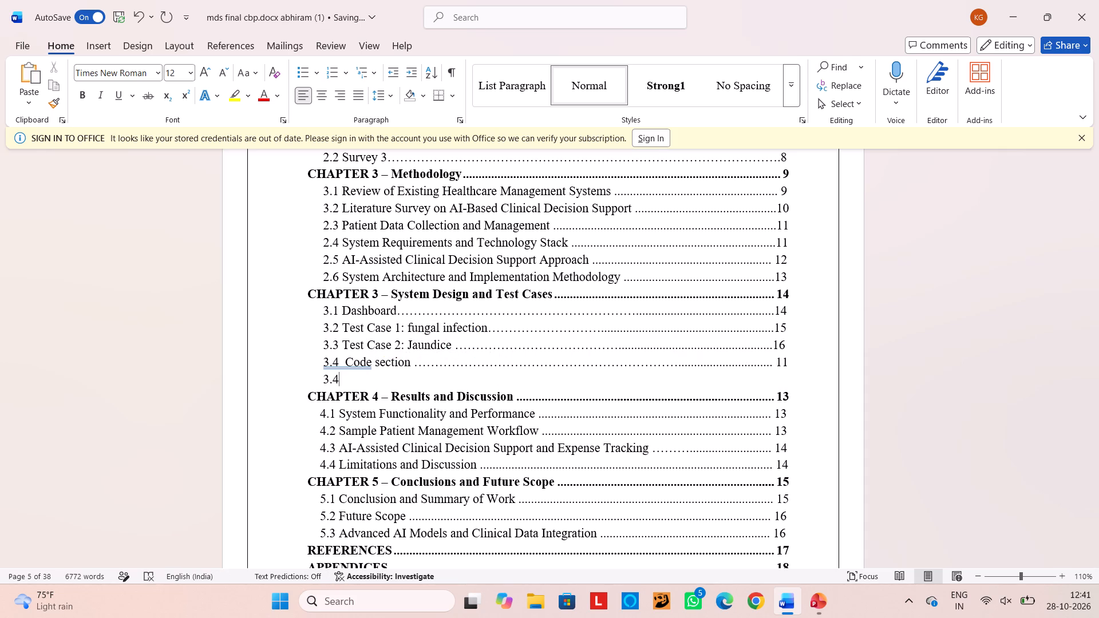
pyautogui.press('space')
pyautogui.press('space')
pyautogui.write('Code section')
# Extend the dot leader of the second "3.4 Code section" contents entry to the page-number column.
pyautogui.press('.')
pyautogui.press('.')
pyautogui.press('.')
pyautogui.press('.')
pyautogui.press('.')
pyautogui.press('.')
pyautogui.press('.')
pyautogui.press('.')
pyautogui.press('.')
pyautogui.press('.')
pyautogui.press('.')
pyautogui.press('.')
pyautogui.press('.')
pyautogui.press('.')
pyautogui.press('.')
pyautogui.press('.')
pyautogui.press('.')
pyautogui.press('.')
pyautogui.press('.')
pyautogui.press('.')
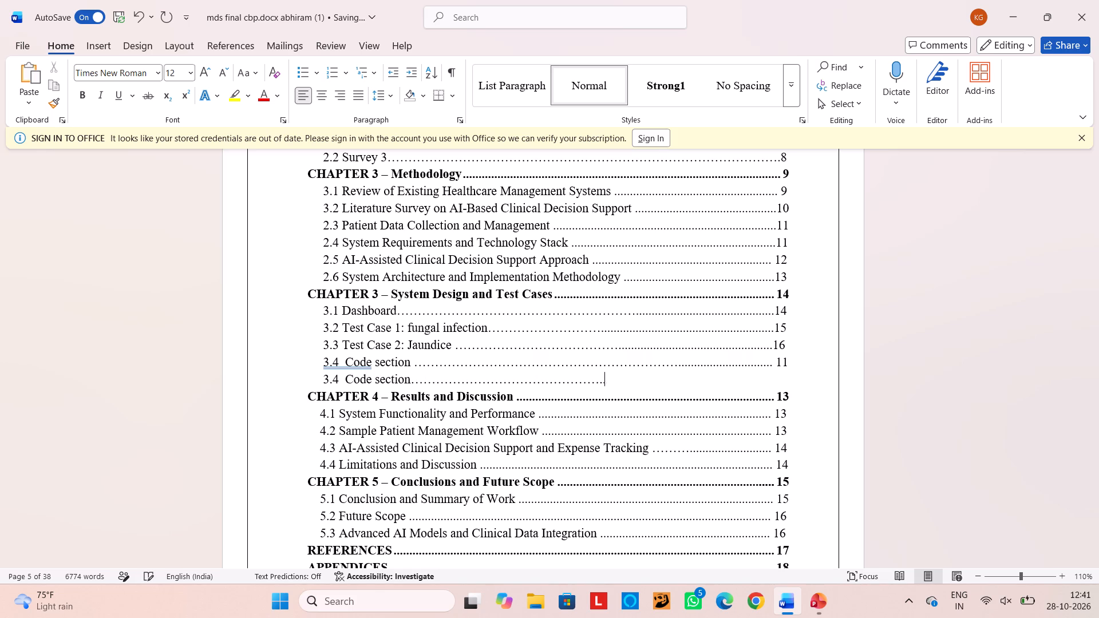
pyautogui.write('..')
pyautogui.press('BackSpace')
# Set the page number of the 3.1 Dashboard contents entry to 15.
pyautogui.scroll(1, 337, 405)
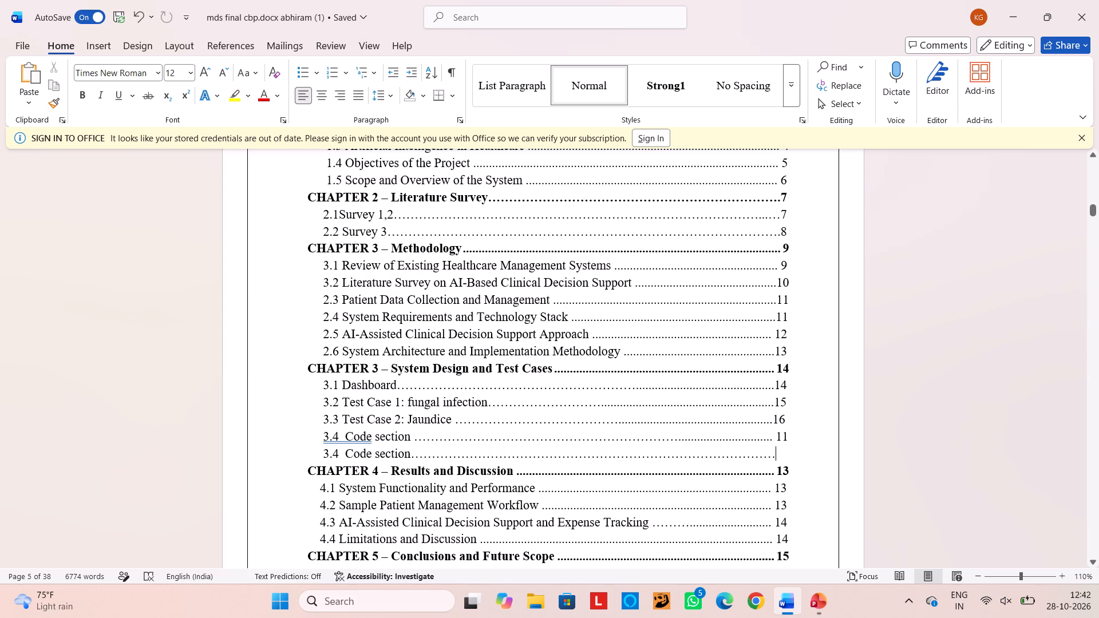
pyautogui.doubleClick(793, 383)
pyautogui.press('BackSpace')
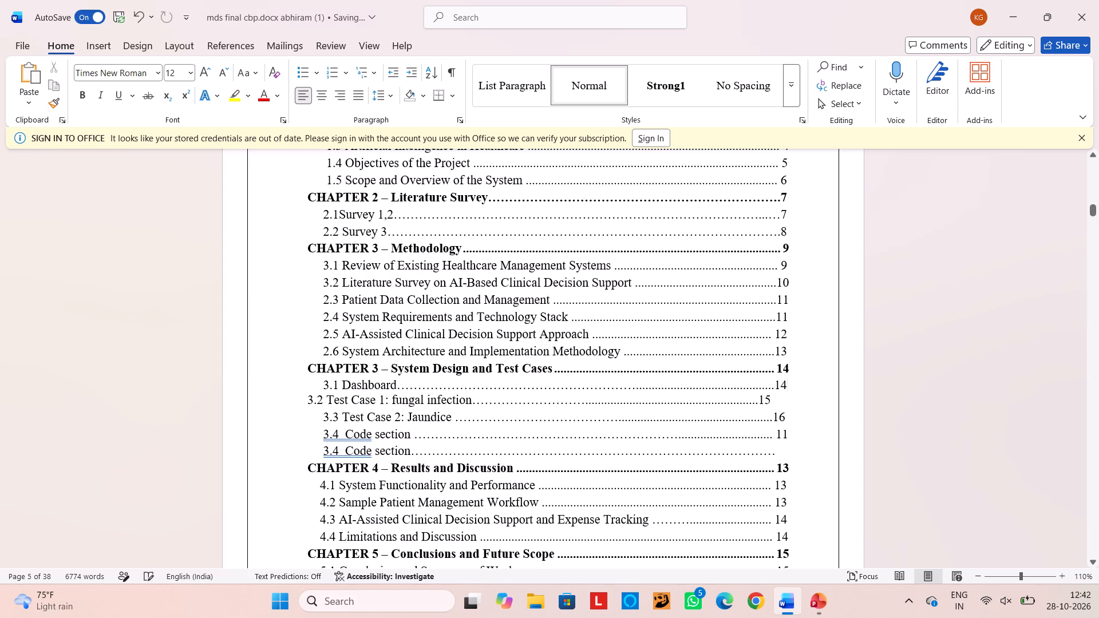
pyautogui.hotkey('ctrl', 'z')
pyautogui.press('Left')
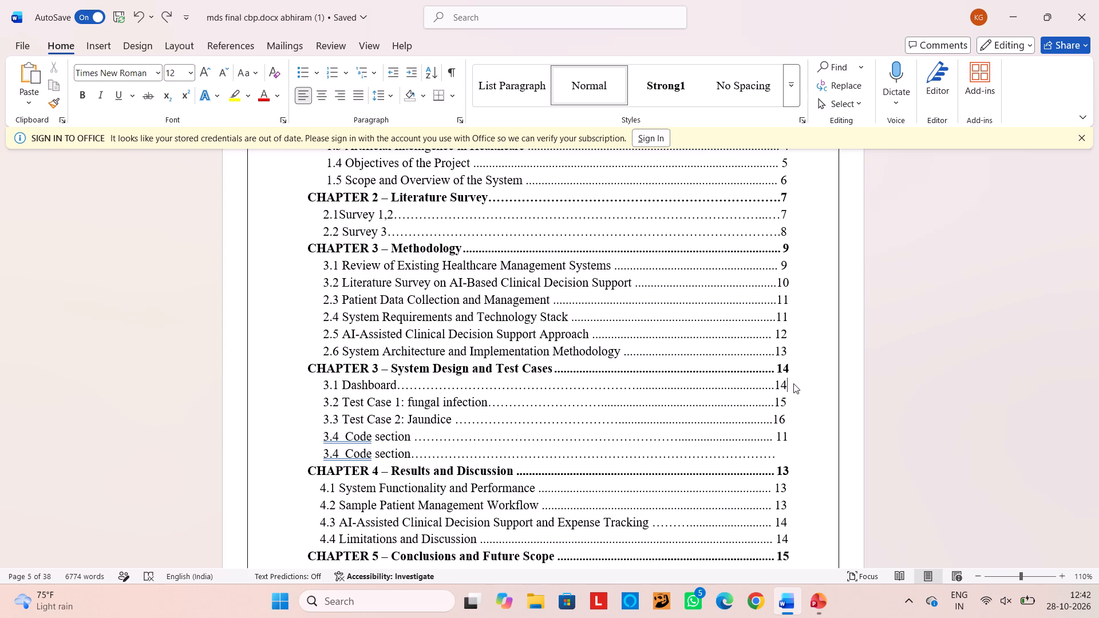
pyautogui.press('BackSpace')
pyautogui.press('5')
# Set the page numbers of the two test case contents entries, 3.2 to 16 and 3.3 to 17.
pyautogui.press('Down')
pyautogui.press('BackSpace')
pyautogui.press('6')
pyautogui.press('Down')
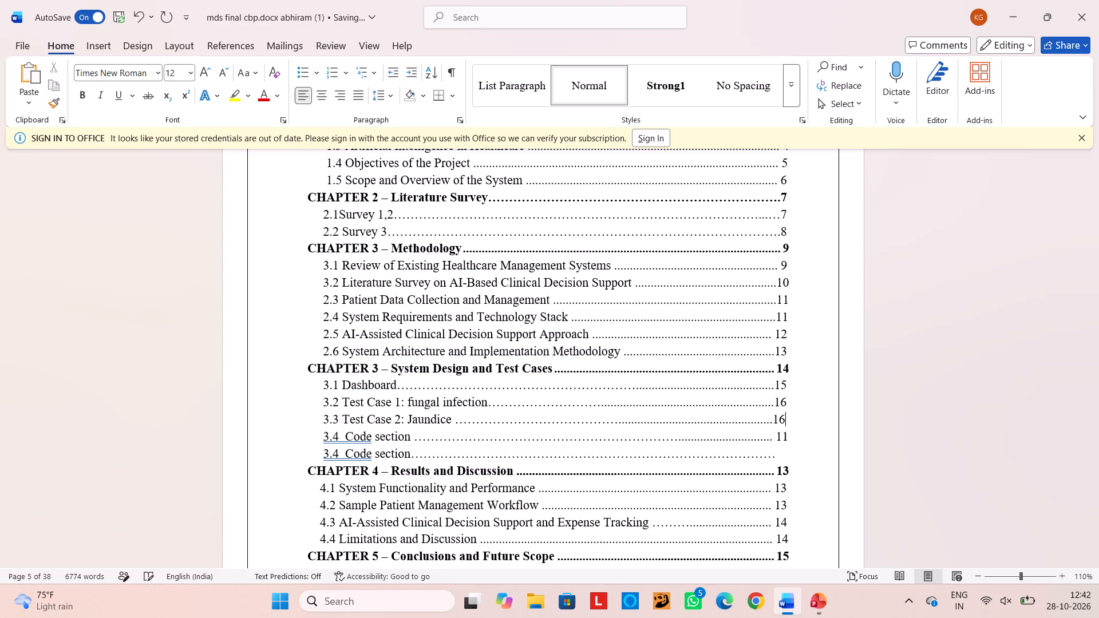
pyautogui.press('BackSpace')
pyautogui.press('7')
# Set the page number of the first Code section contents entry to 18 and give the second one 19.
pyautogui.press('Down')
pyautogui.press('BackSpace')
pyautogui.press('8')
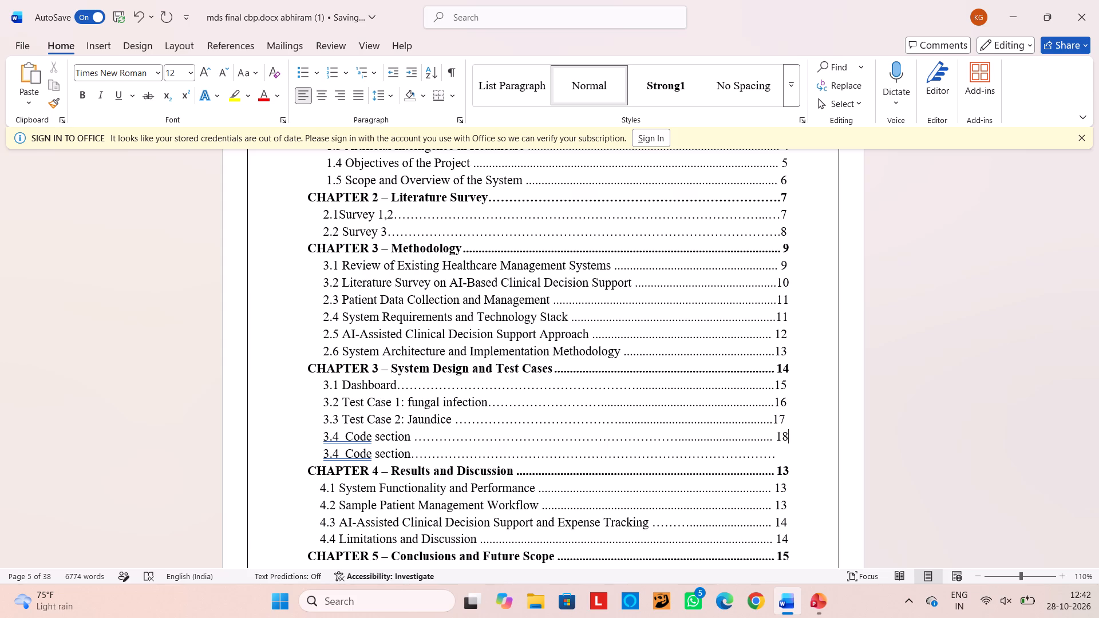
pyautogui.press('Down')
pyautogui.press('1')
pyautogui.press('9')
# Look through the report's pages from the table of contents to Chapter 4, checking where each chapter and section falls.
pyautogui.scroll(-1, 793, 383)
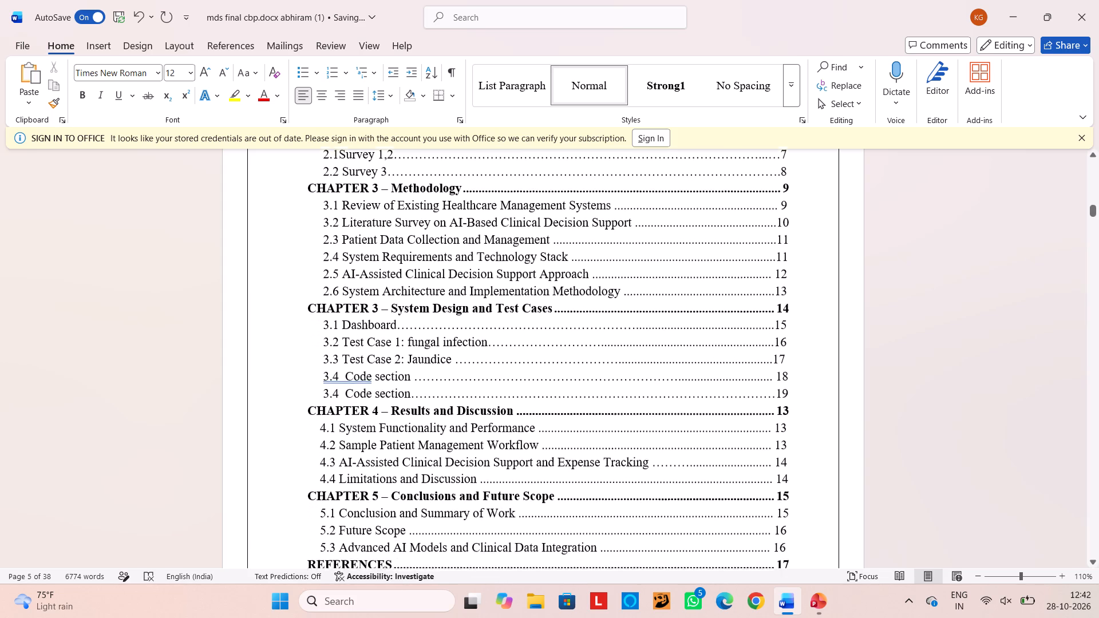
pyautogui.scroll(-1, 793, 383)
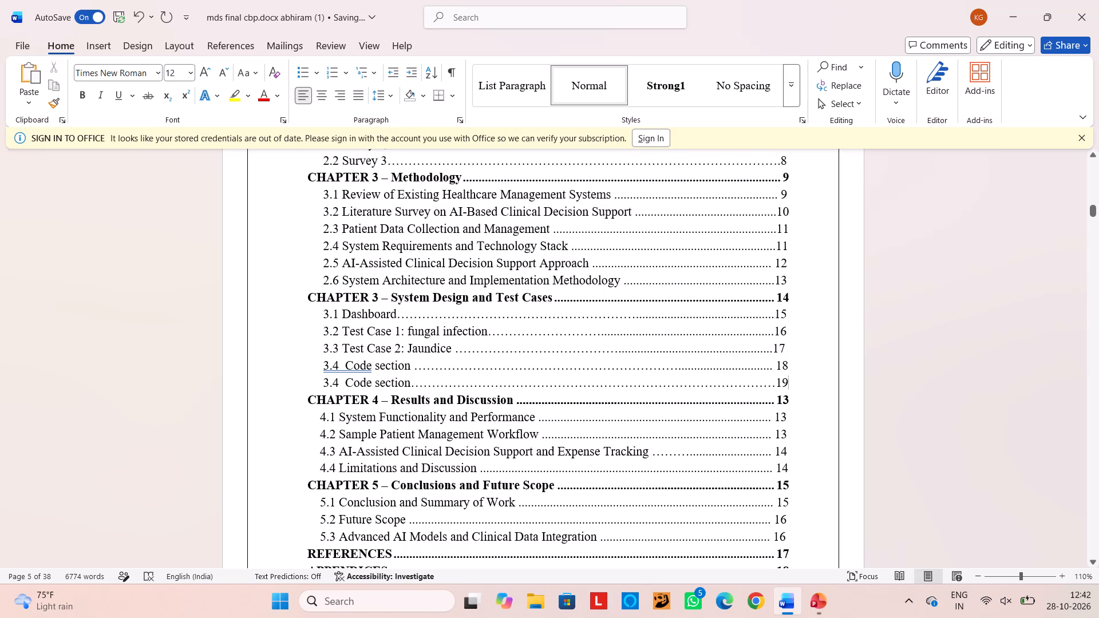
pyautogui.keyDown('ctrl'); pyautogui.scroll(-6, 688, 393); pyautogui.keyUp('ctrl')
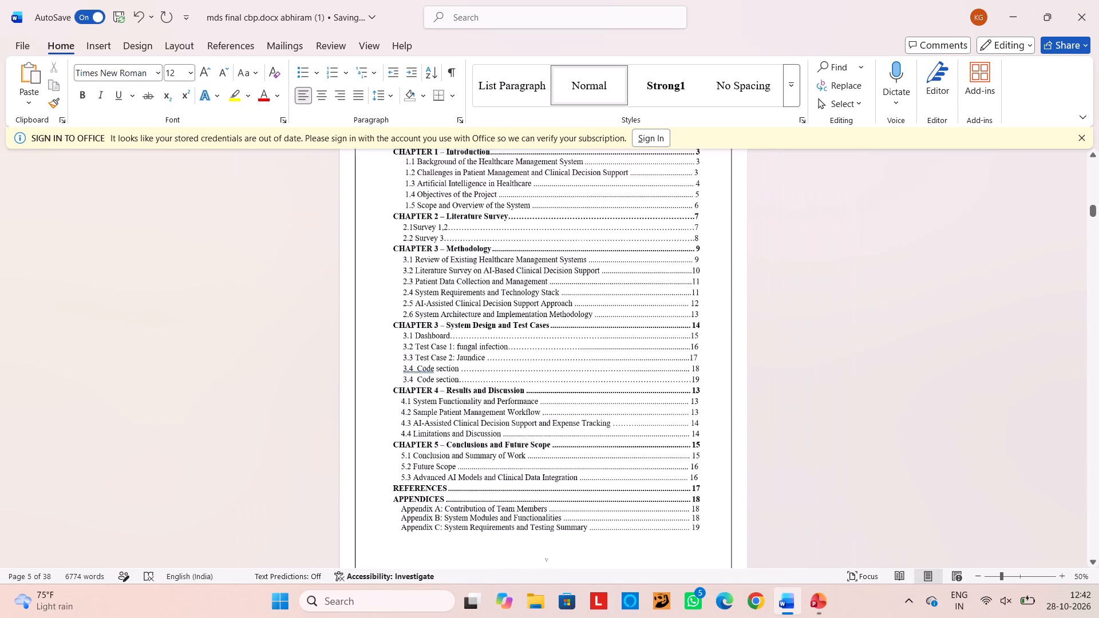
pyautogui.keyDown('ctrl'); pyautogui.scroll(-3, 795, 356); pyautogui.keyUp('ctrl')
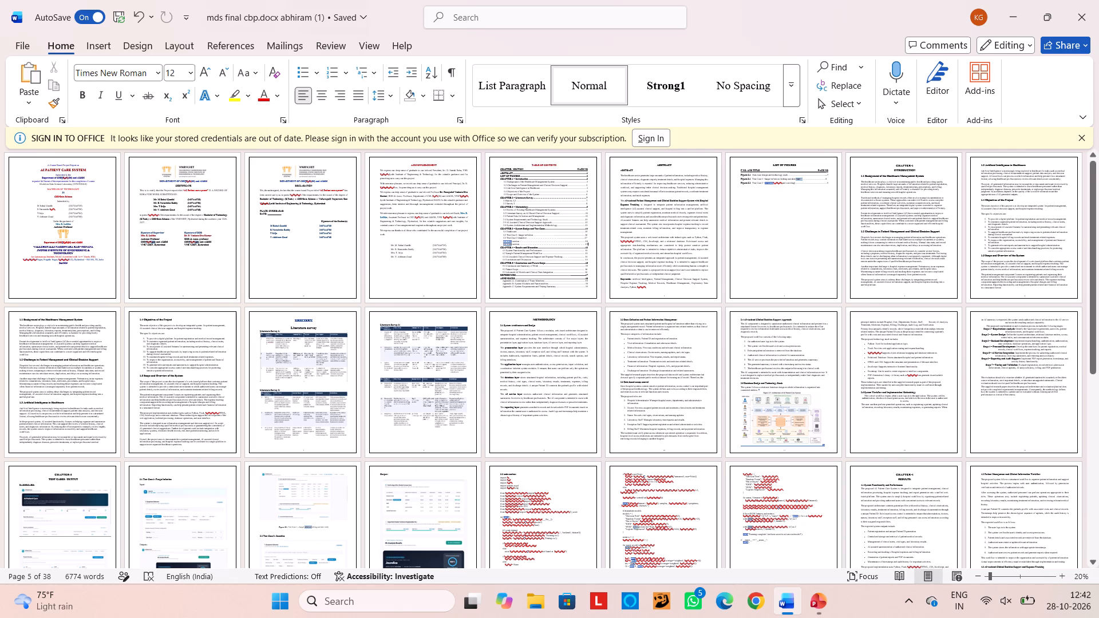
pyautogui.scroll(-2, 559, 418)
pyautogui.keyDown('ctrl'); pyautogui.scroll(4, 559, 418); pyautogui.keyUp('ctrl')
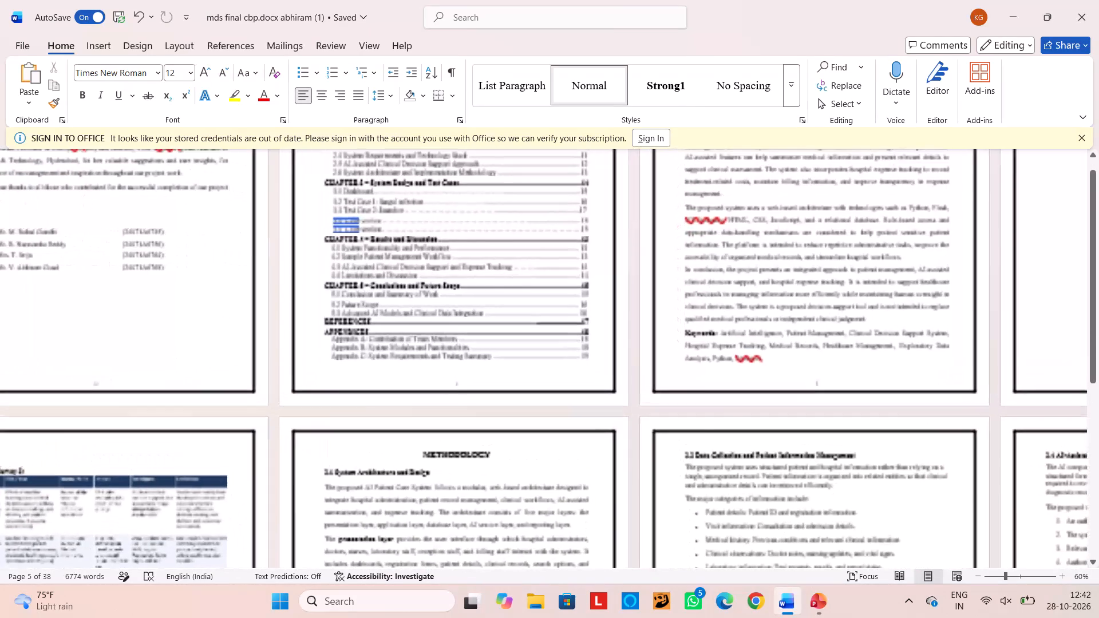
pyautogui.keyDown('ctrl'); pyautogui.scroll(-1, 559, 418); pyautogui.keyUp('ctrl')
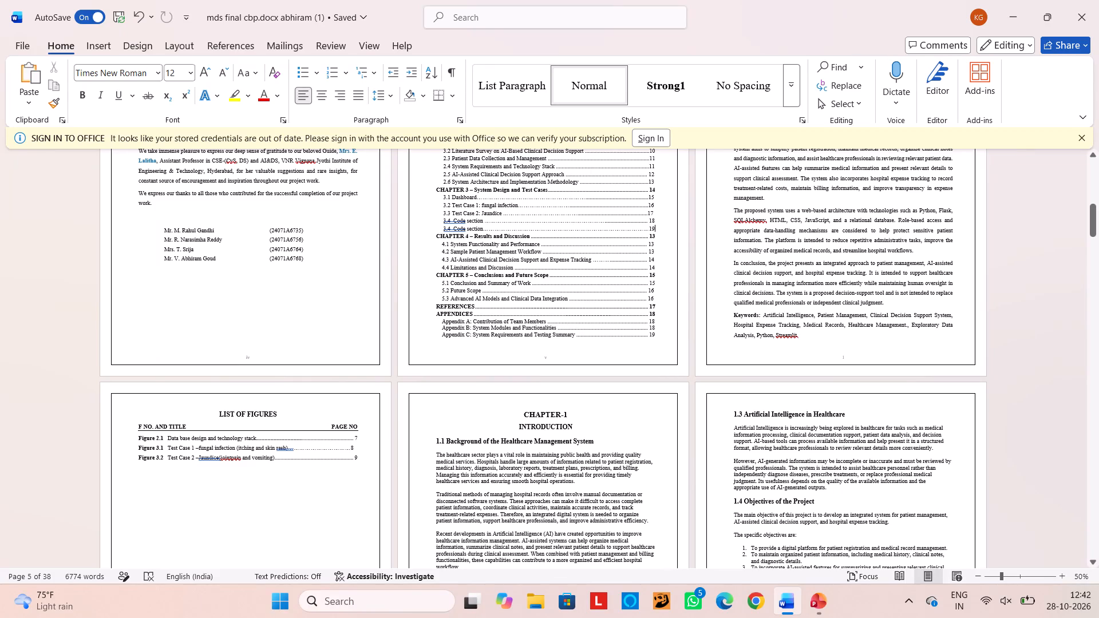
pyautogui.keyDown('ctrl'); pyautogui.scroll(-1, 473, 347); pyautogui.keyUp('ctrl')
pyautogui.scroll(-1, 473, 347)
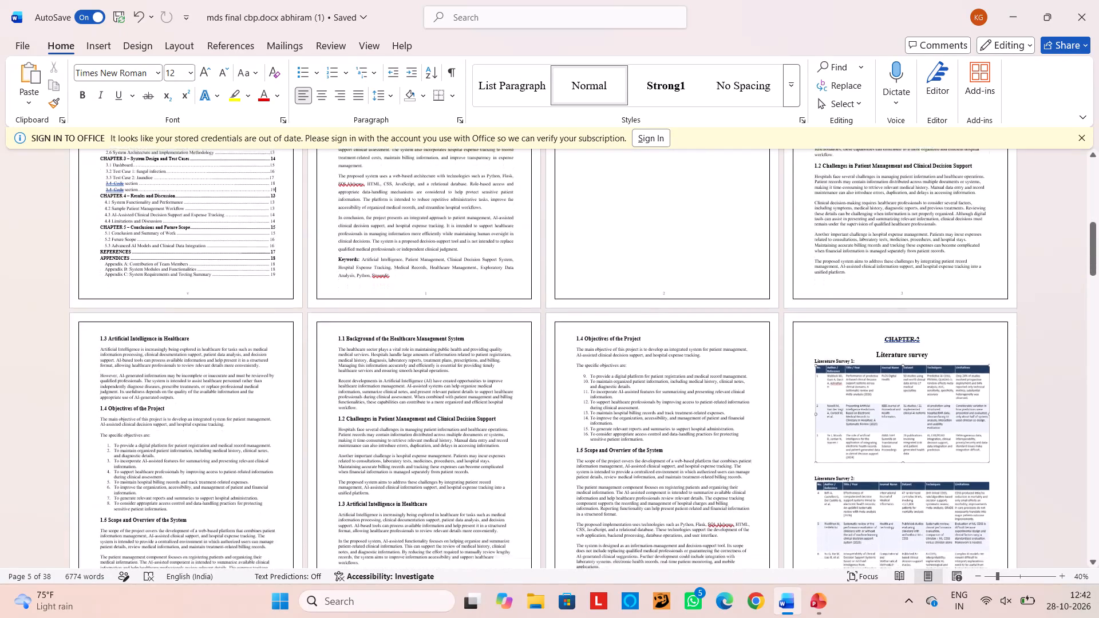
pyautogui.scroll(-1, 473, 347)
pyautogui.scroll(1, 473, 347)
pyautogui.scroll(-12, 473, 347)
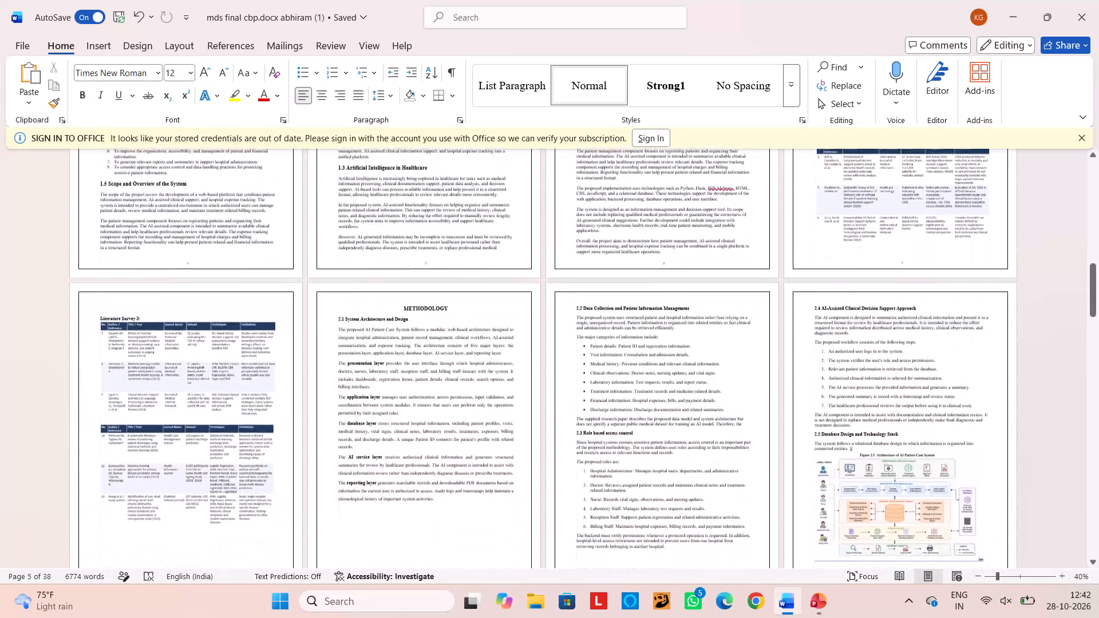
pyautogui.scroll(-9, 473, 347)
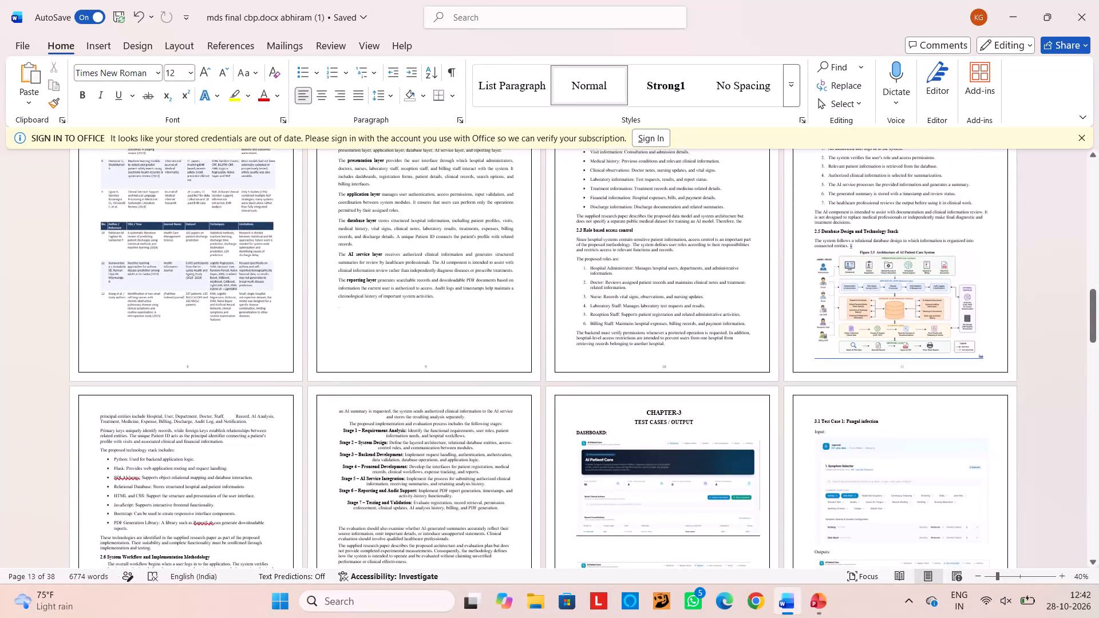
pyautogui.scroll(-13, 473, 345)
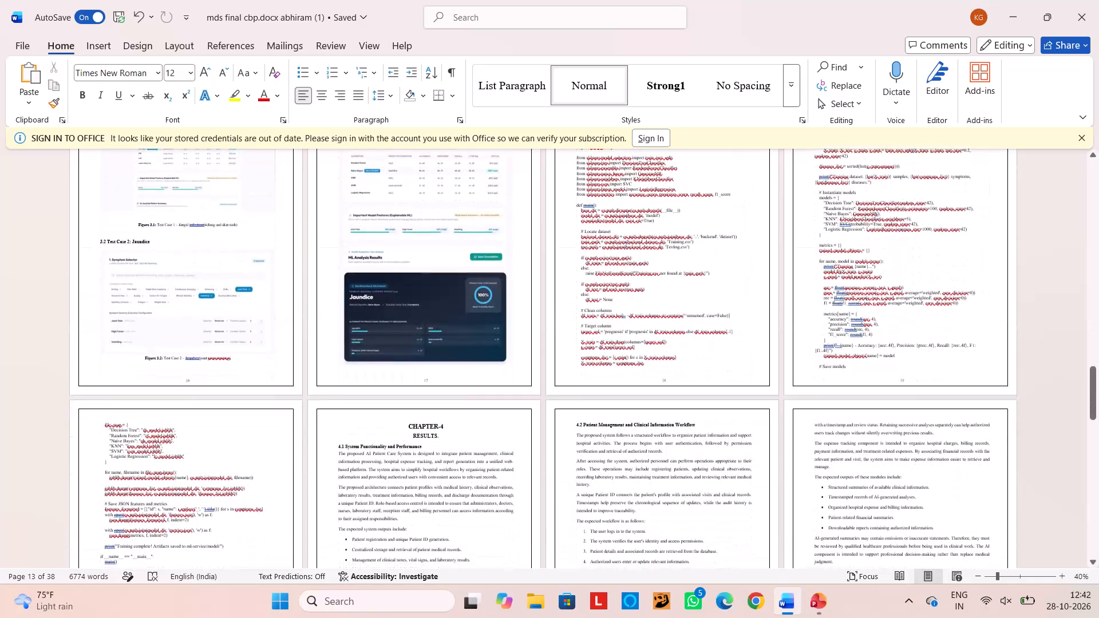
pyautogui.scroll(-2, 473, 345)
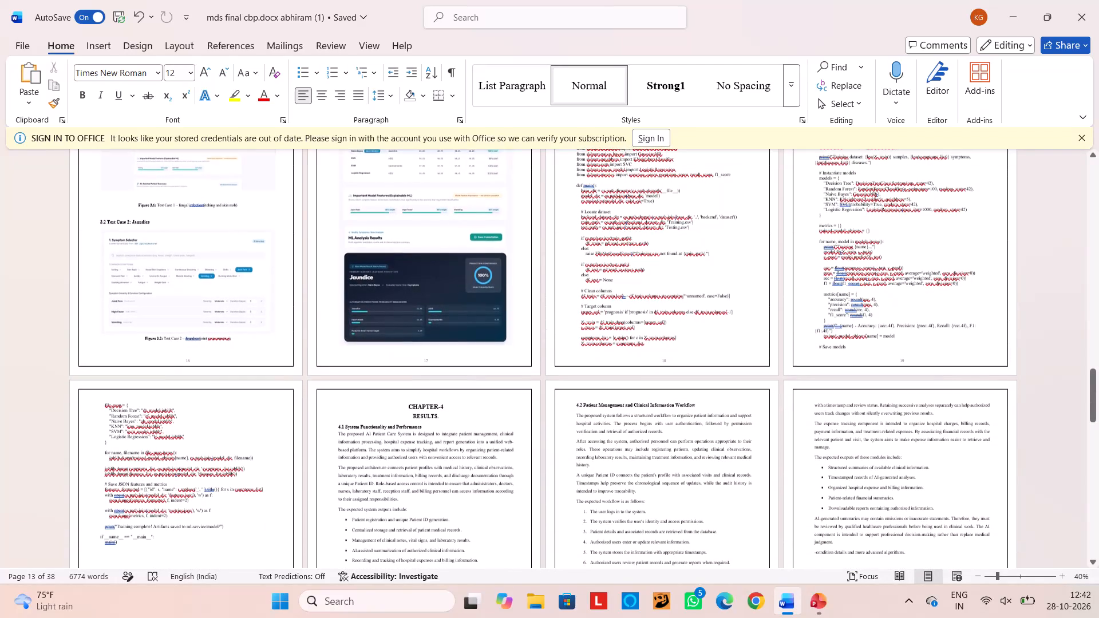
pyautogui.scroll(-1, 473, 345)
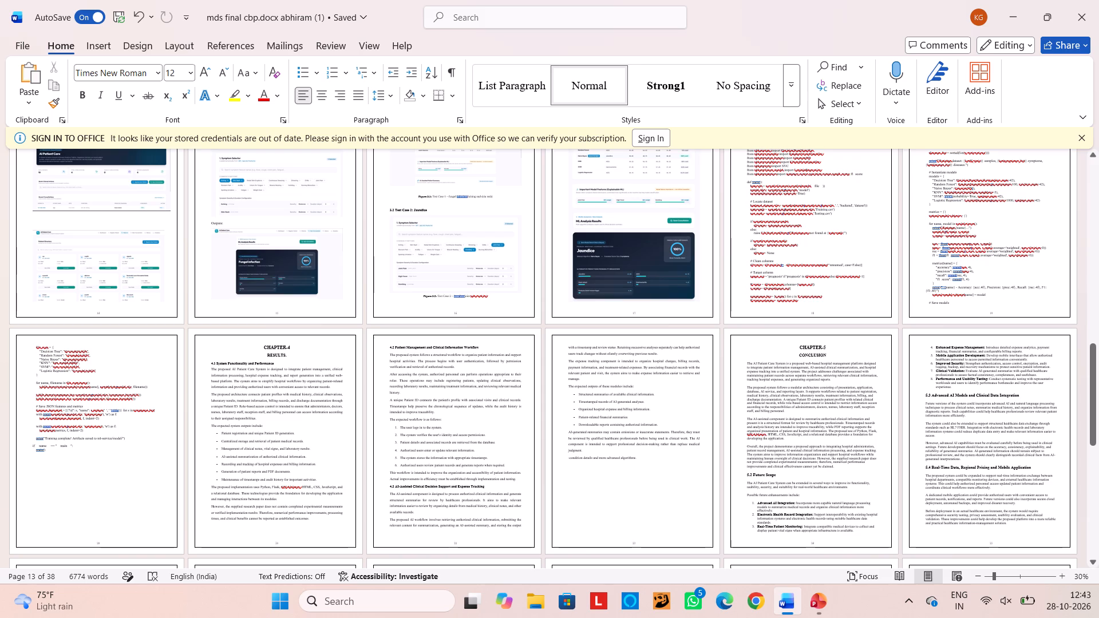
# Recheck the page numbers of the Chapter 3 test case and code section pages and the start of Chapter 4.
pyautogui.keyDown('ctrl'); pyautogui.scroll(1, 252, 421); pyautogui.keyUp('ctrl')
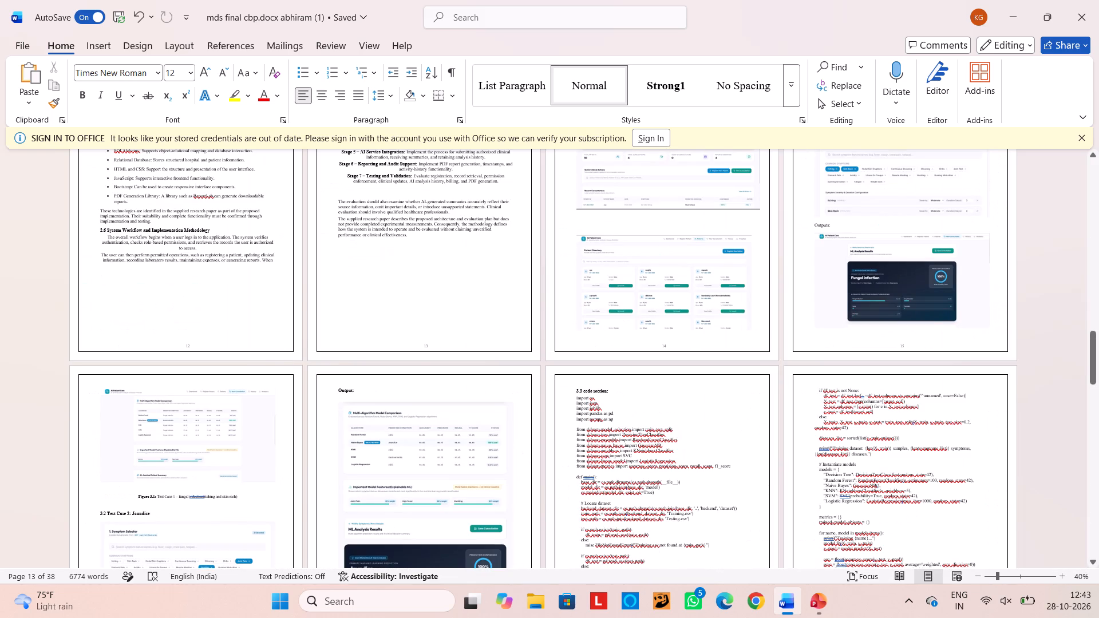
pyautogui.scroll(-2, 401, 355)
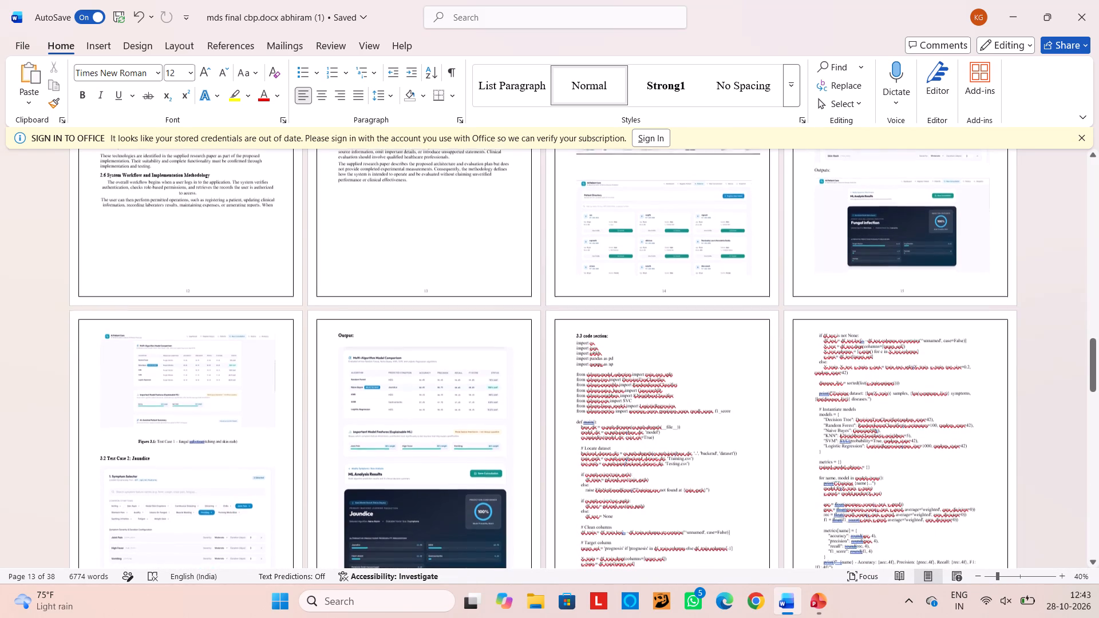
pyautogui.scroll(-3, 401, 355)
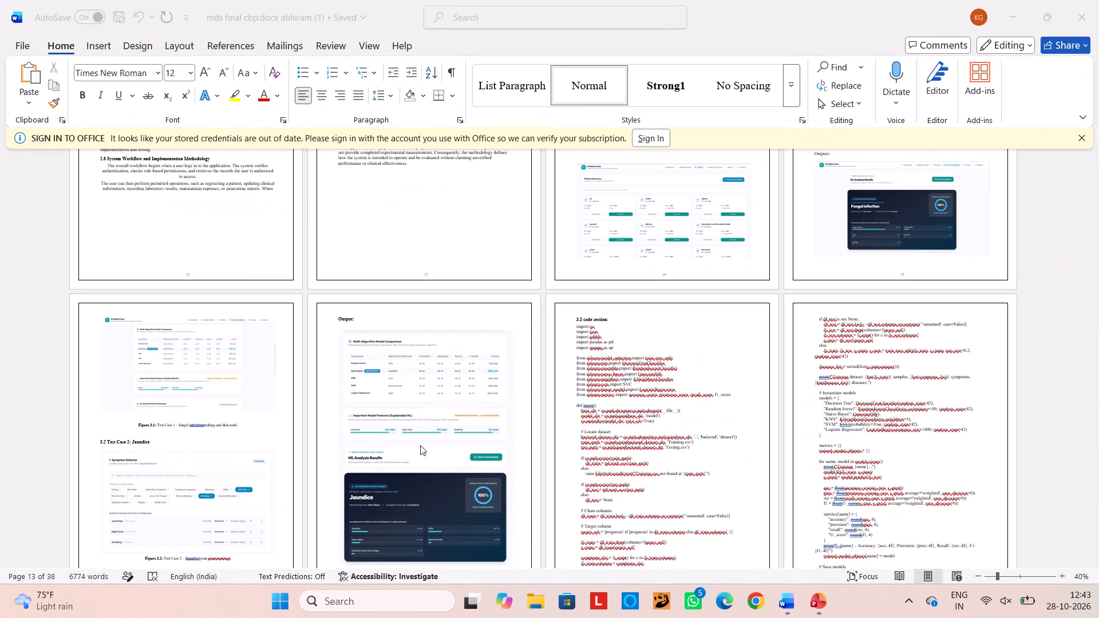
pyautogui.scroll(-5, 506, 463)
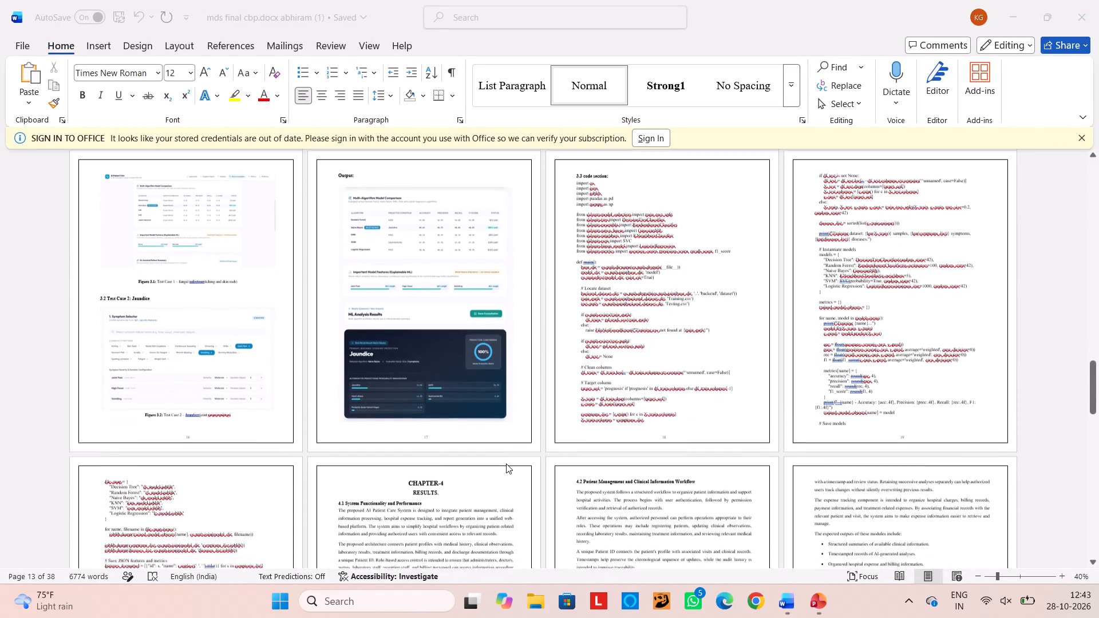
pyautogui.scroll(-3, 506, 463)
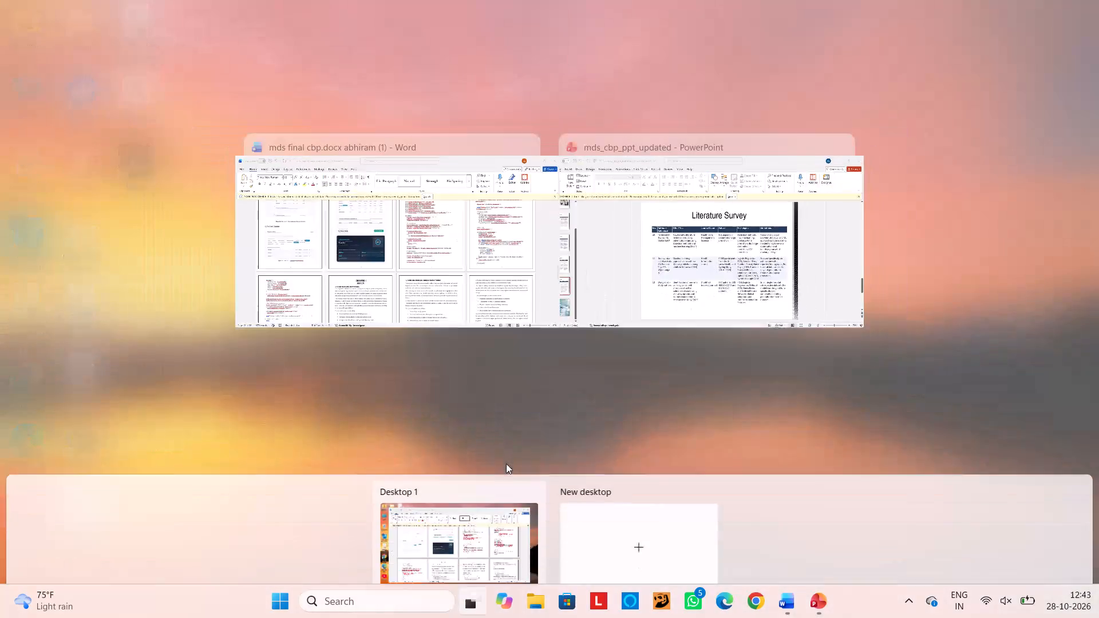
pyautogui.click(404, 270)
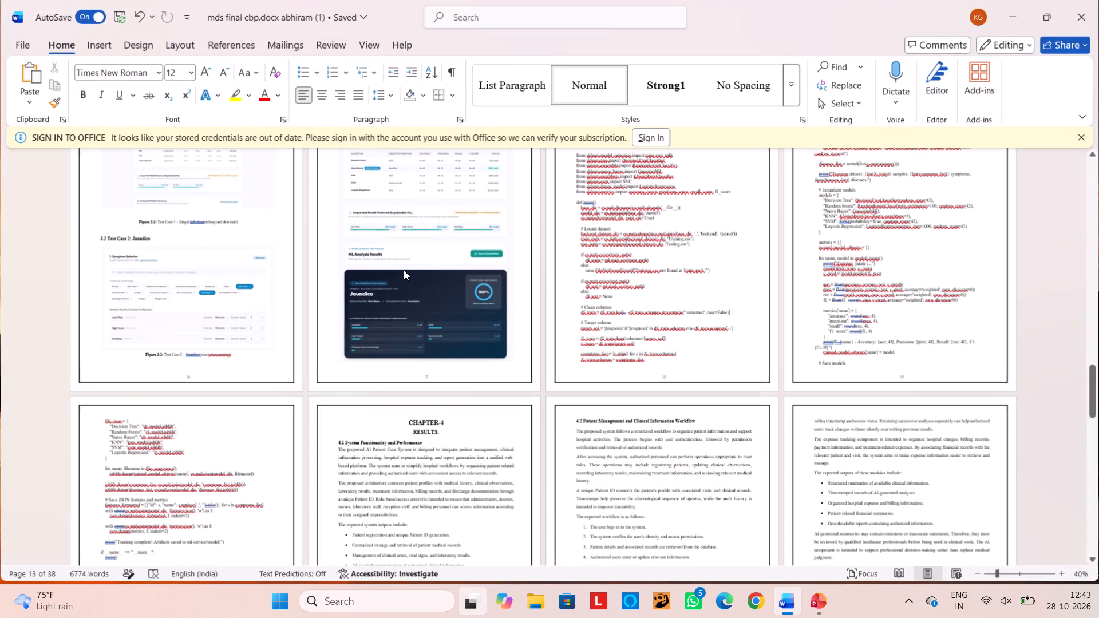
pyautogui.scroll(1, 331, 360)
pyautogui.scroll(-1, 331, 360)
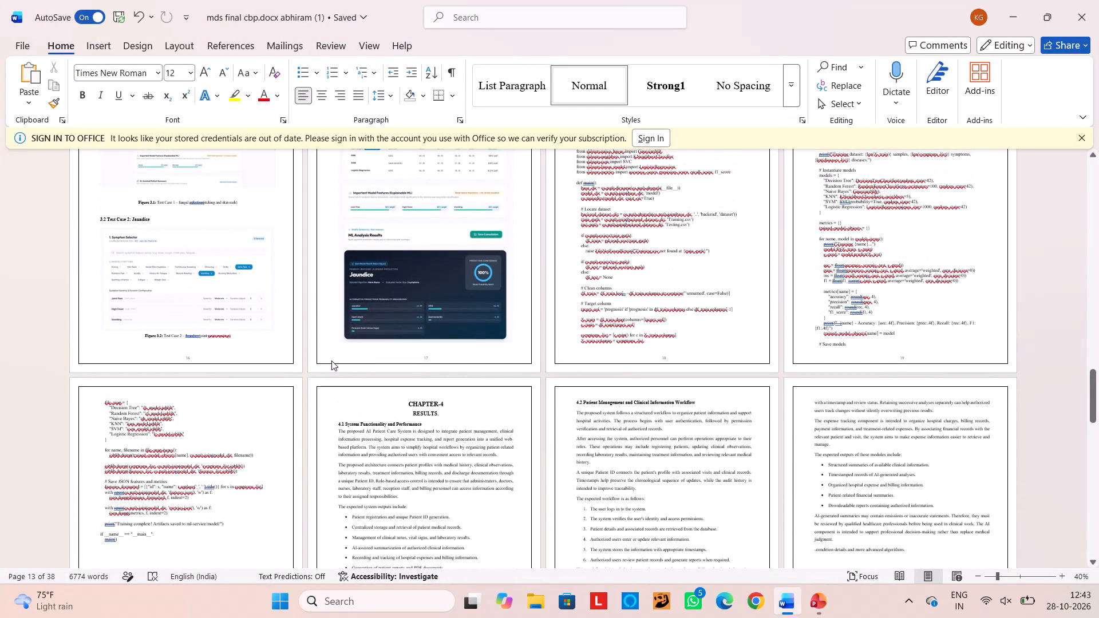
# Check the page numbers of the Chapter 4, Chapter 5, References and Appendices pages, and return to the front of the report.
pyautogui.click(343, 411)
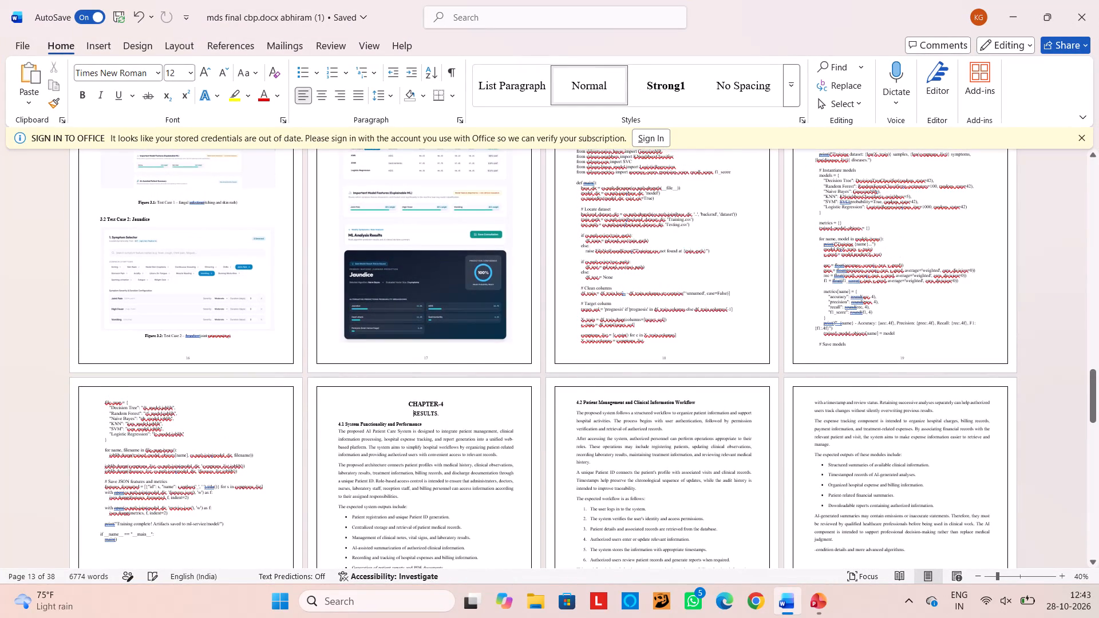
pyautogui.scroll(-3, 345, 412)
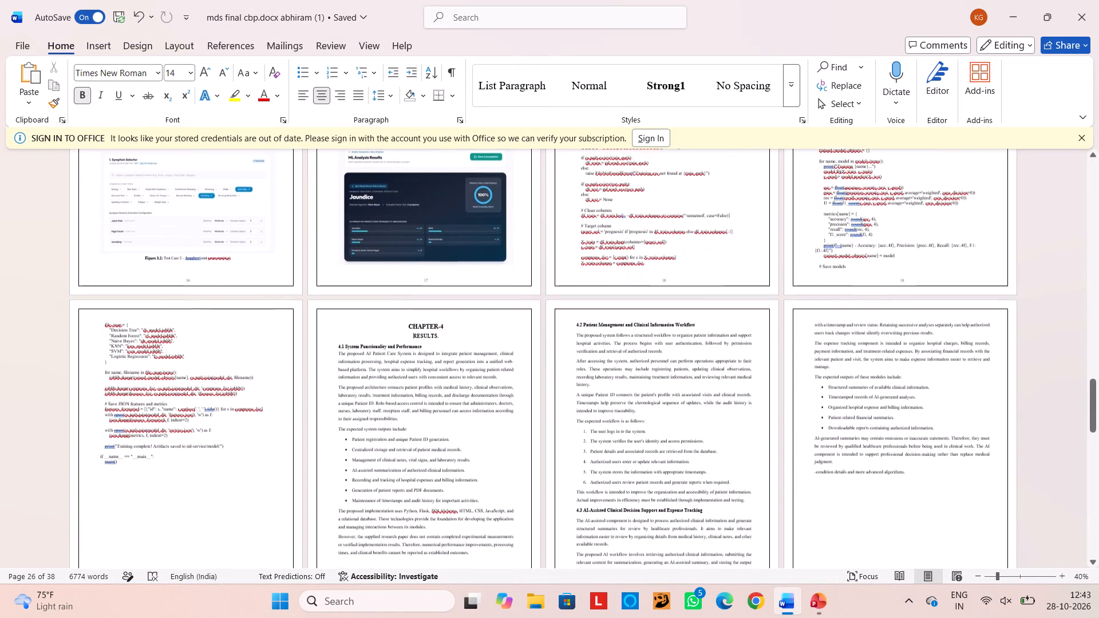
pyautogui.scroll(-3, 363, 435)
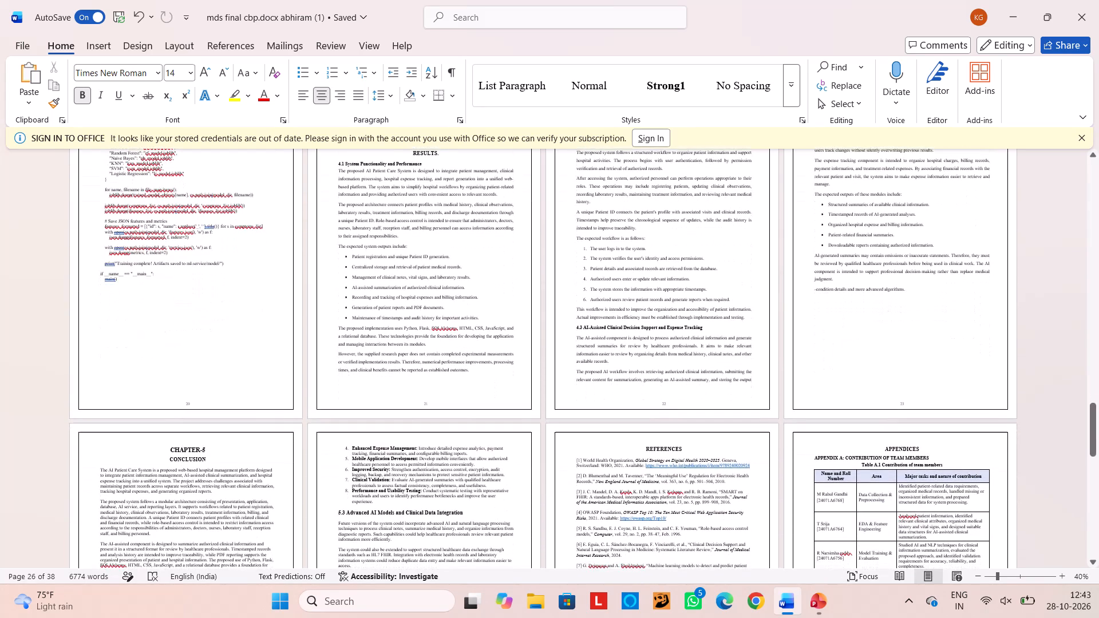
pyautogui.scroll(-1, 363, 435)
pyautogui.scroll(2, 363, 435)
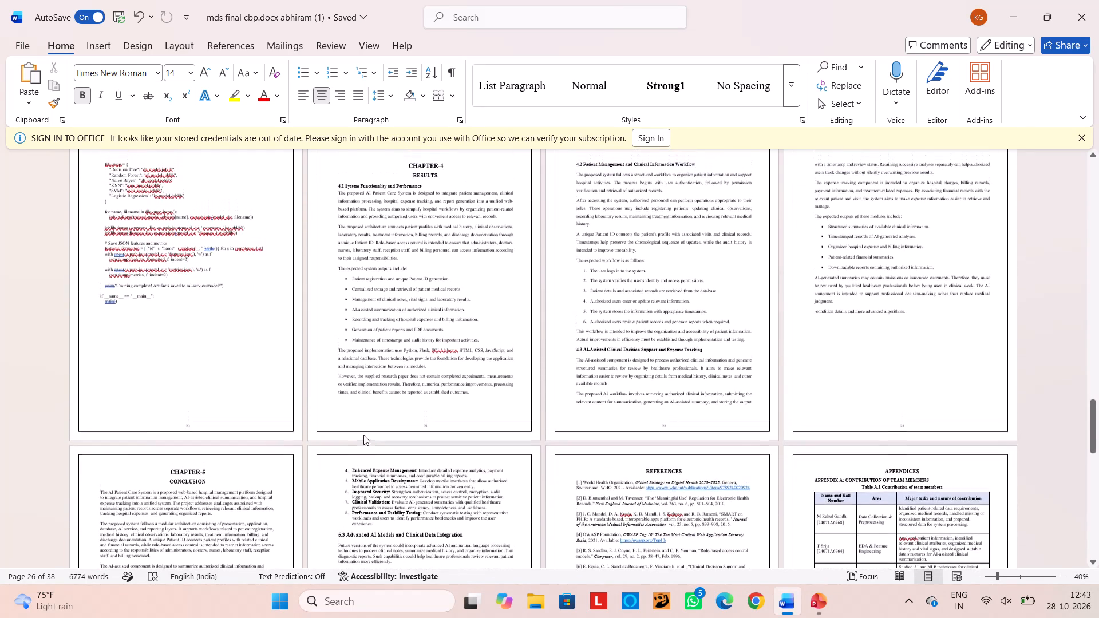
pyautogui.scroll(6, 363, 435)
pyautogui.scroll(20, 363, 435)
pyautogui.scroll(20, 363, 435)
pyautogui.scroll(5, 363, 435)
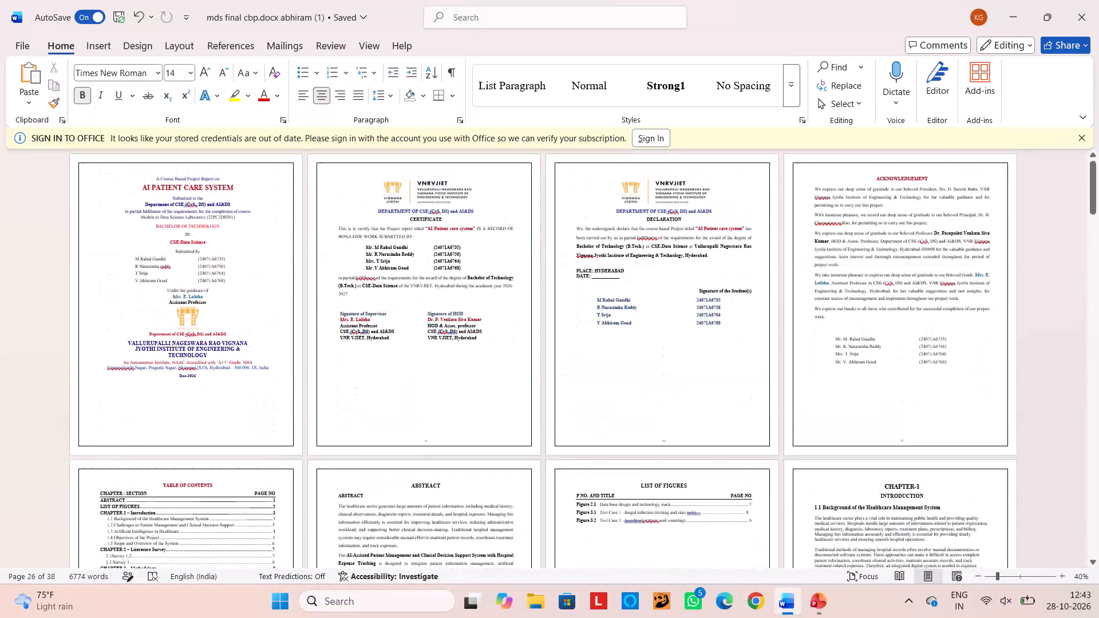
# Review the entries and page numbers in the table of contents, from Chapter 1 through the Appendices.
pyautogui.scroll(1, 180, 524)
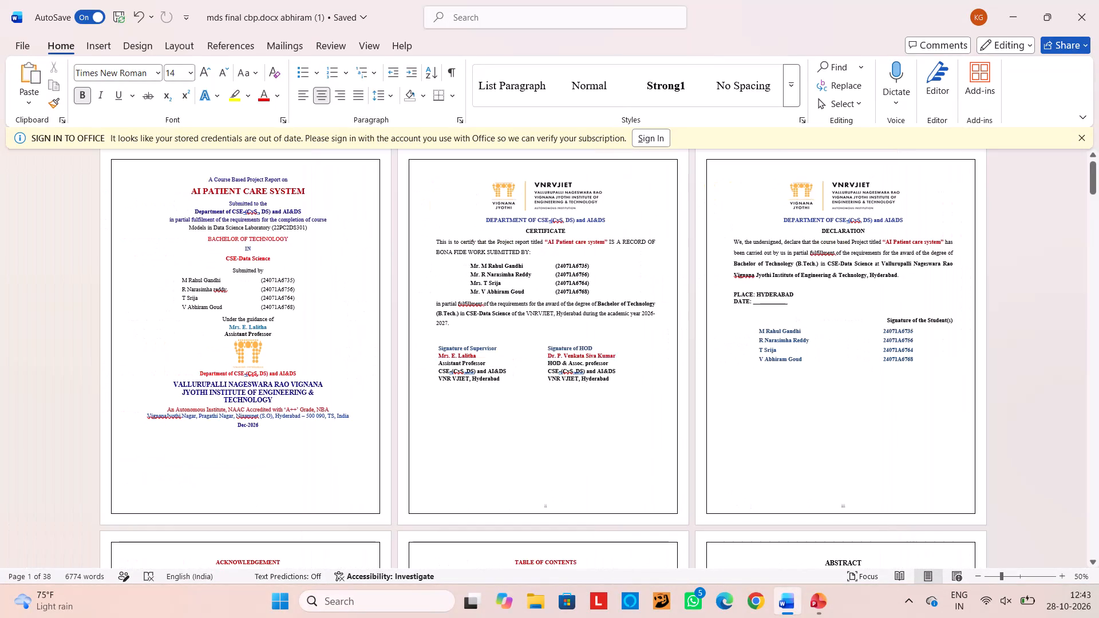
pyautogui.scroll(-5, 507, 390)
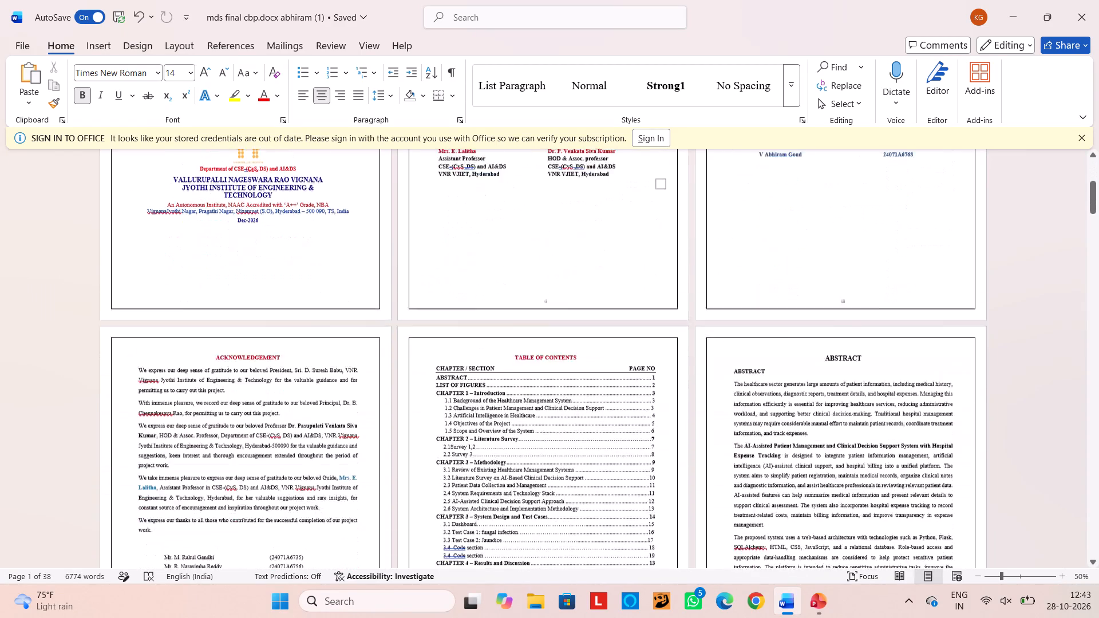
pyautogui.hscroll(-1, 507, 390)
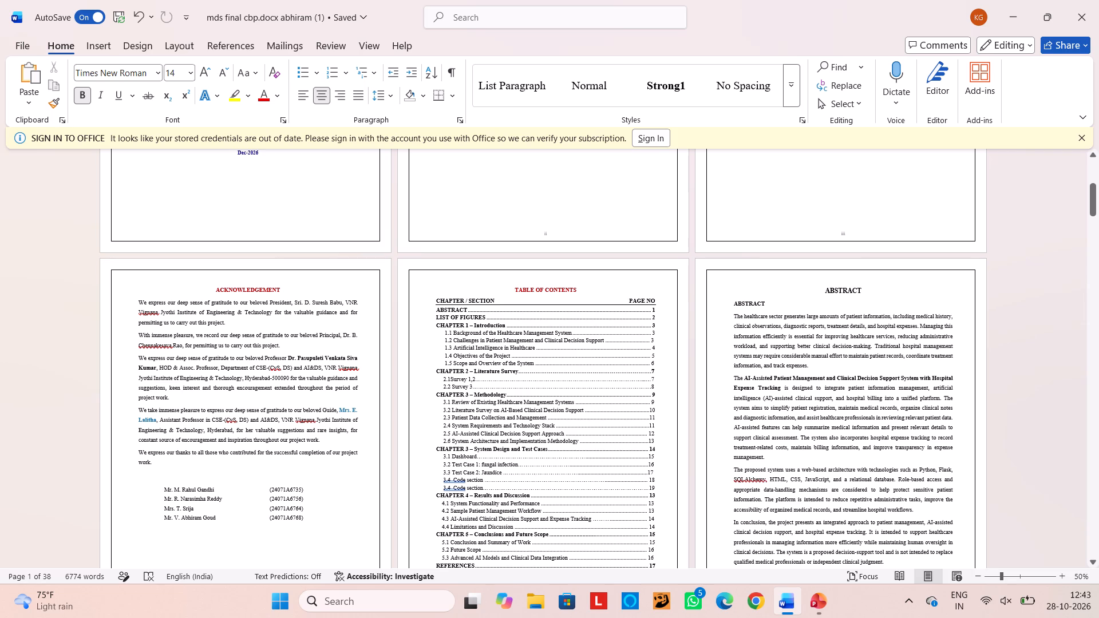
pyautogui.scroll(3, 671, 371)
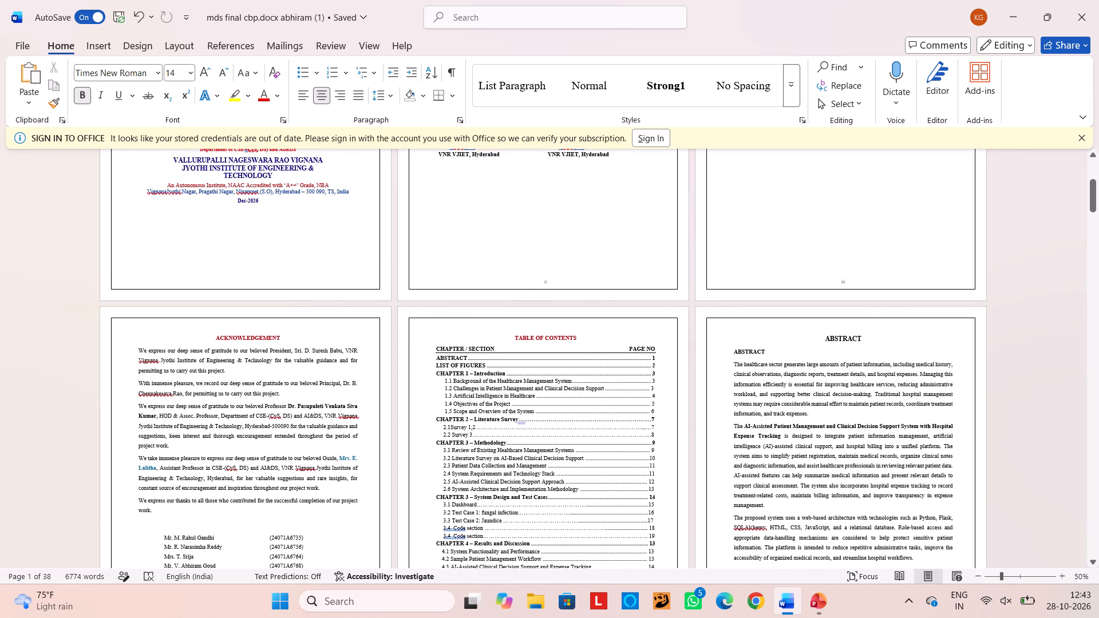
pyautogui.hscroll(-1, 576, 452)
pyautogui.scroll(-2, 594, 457)
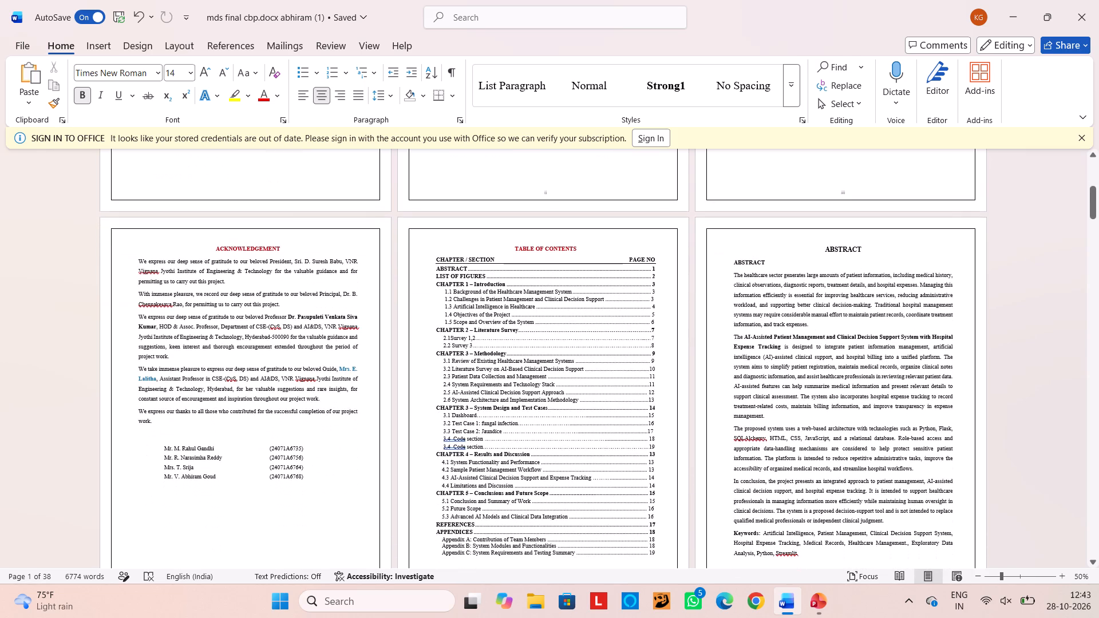
pyautogui.scroll(-1, 584, 387)
pyautogui.scroll(3, 584, 387)
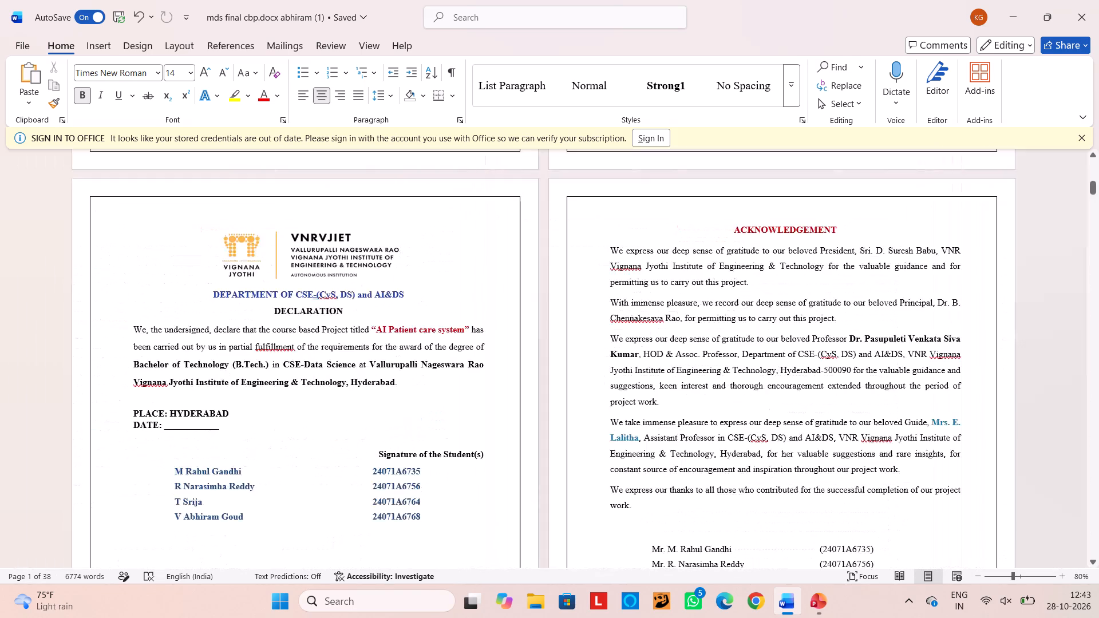
pyautogui.scroll(-7, 504, 442)
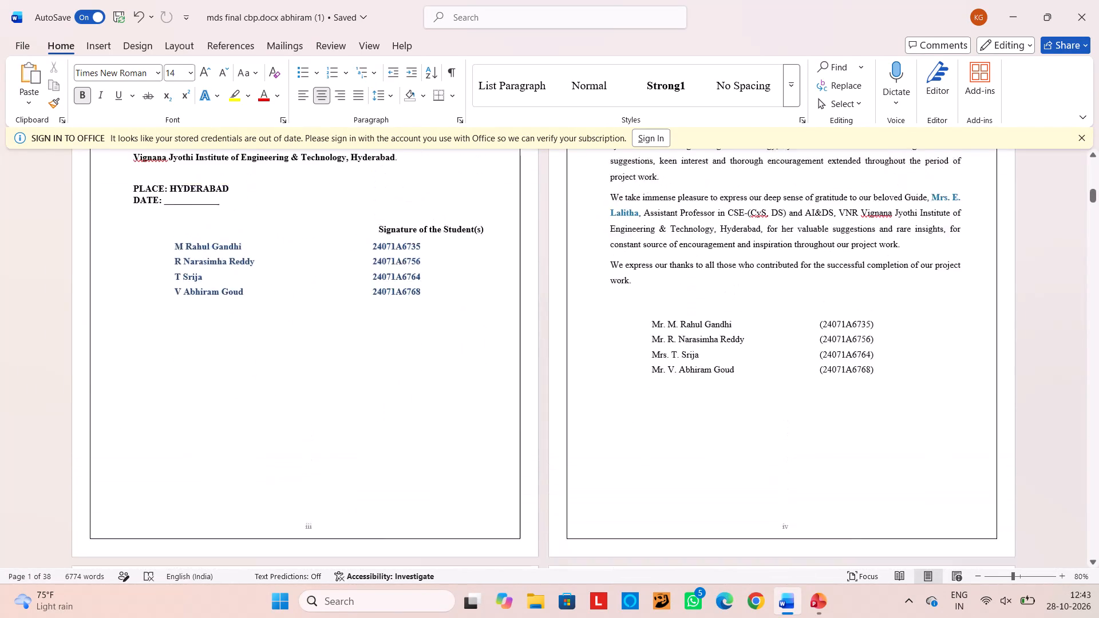
pyautogui.scroll(-4, 504, 442)
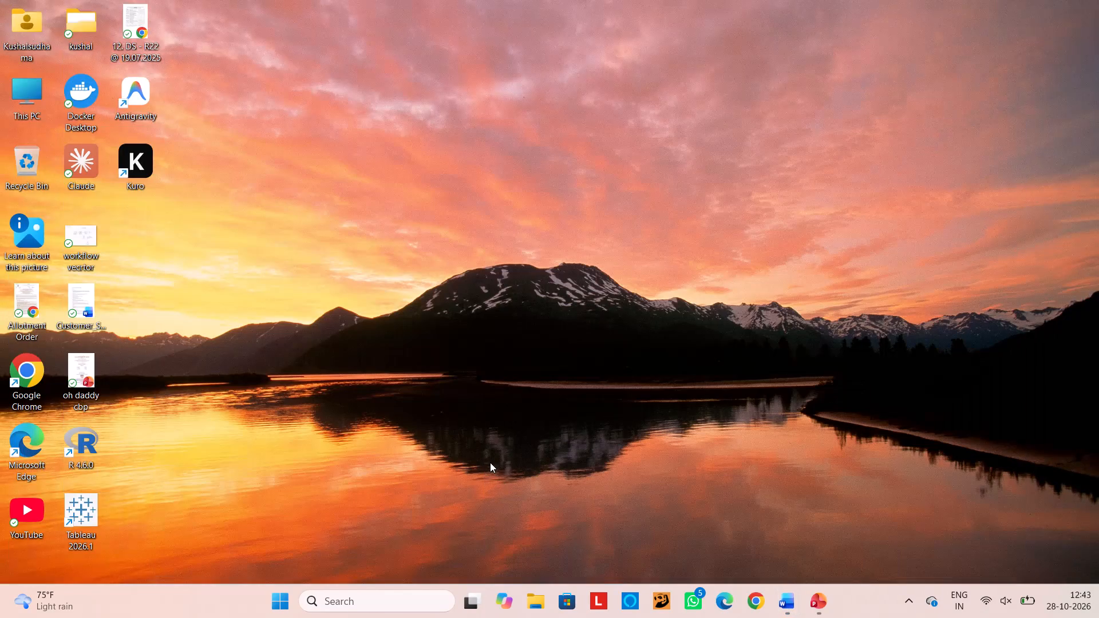
pyautogui.scroll(-2, 490, 462)
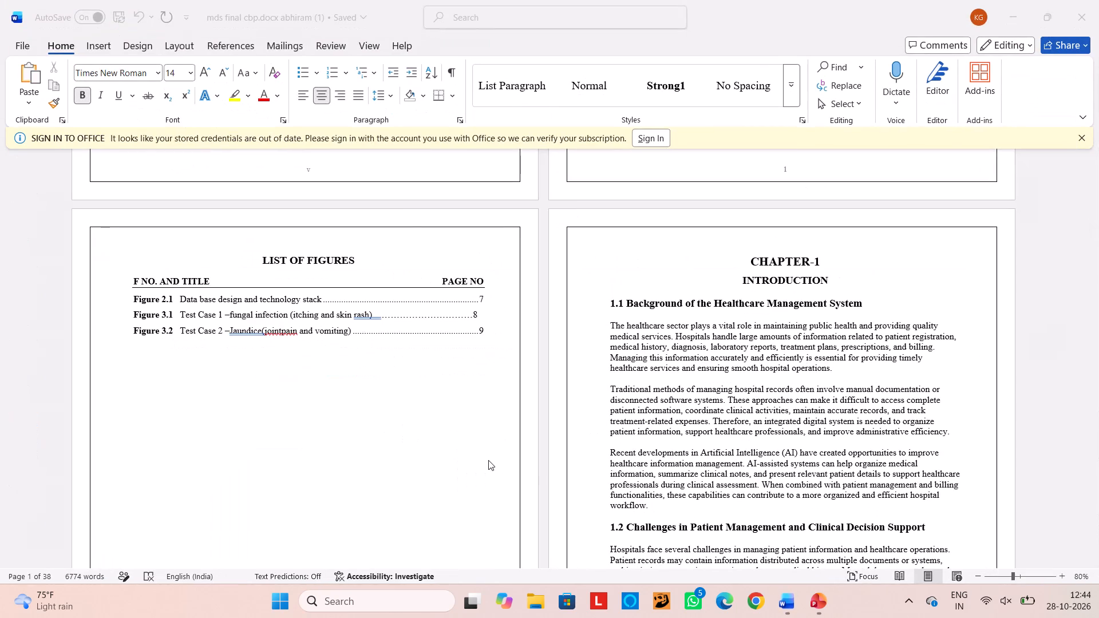
pyautogui.scroll(3, 433, 393)
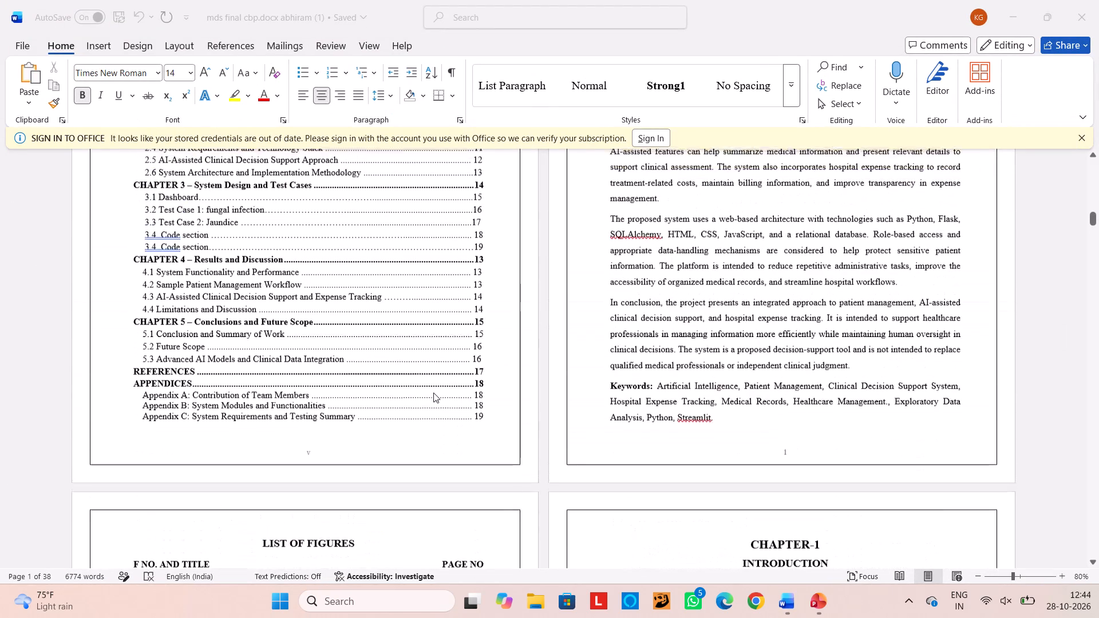
pyautogui.scroll(1, 433, 393)
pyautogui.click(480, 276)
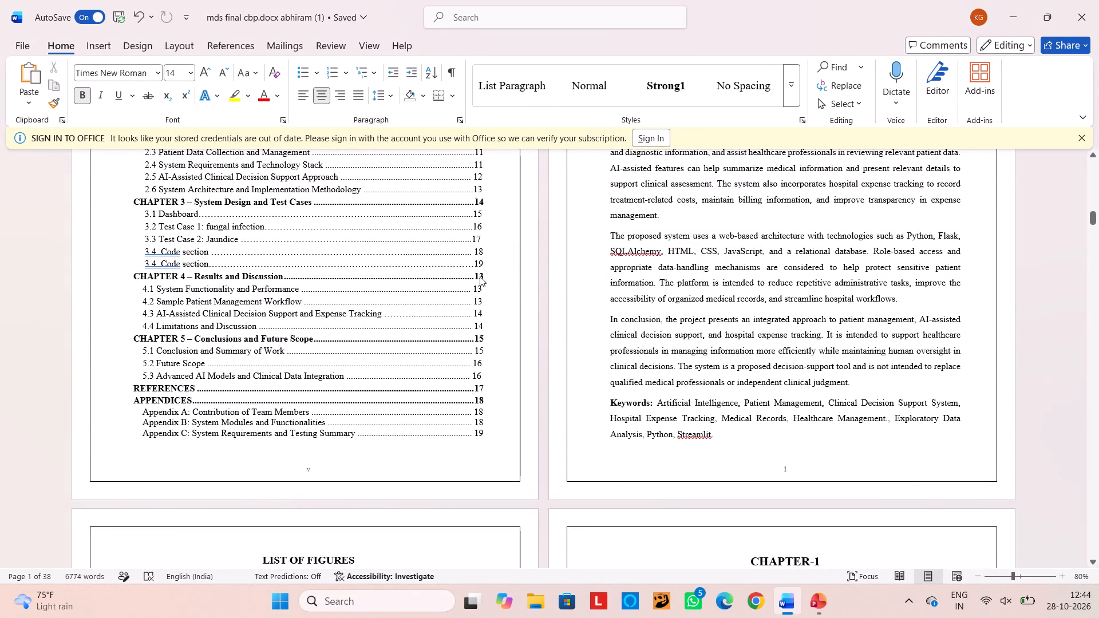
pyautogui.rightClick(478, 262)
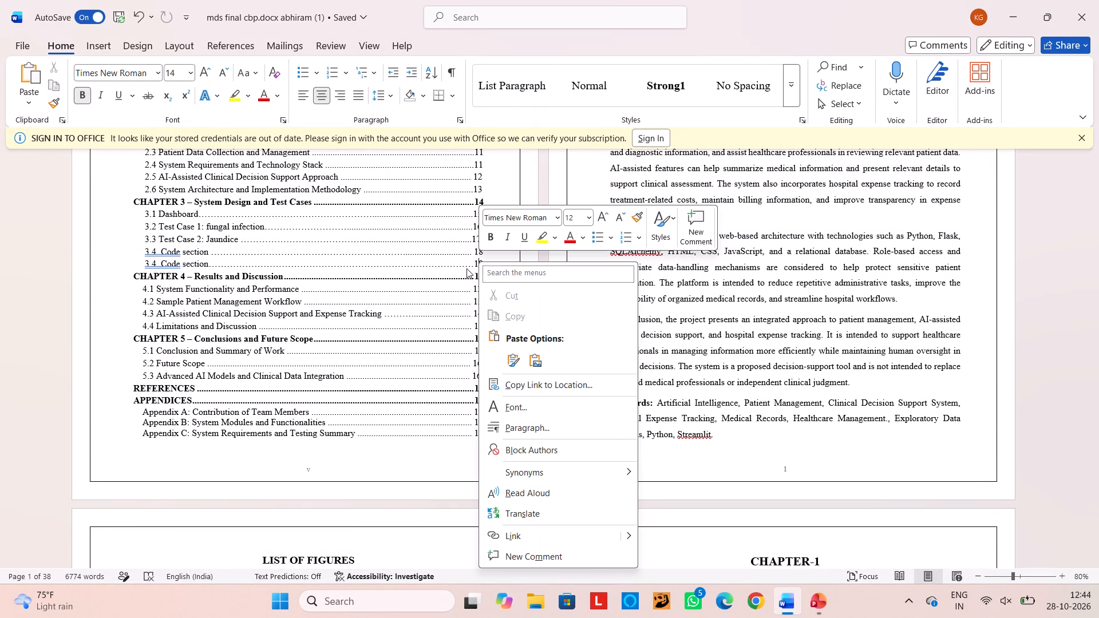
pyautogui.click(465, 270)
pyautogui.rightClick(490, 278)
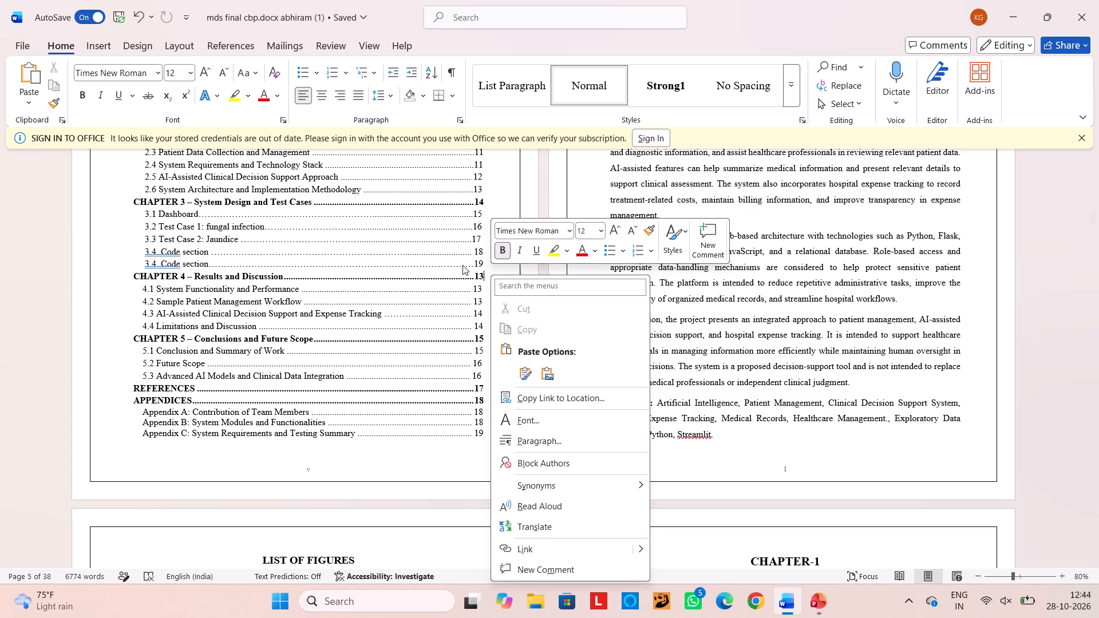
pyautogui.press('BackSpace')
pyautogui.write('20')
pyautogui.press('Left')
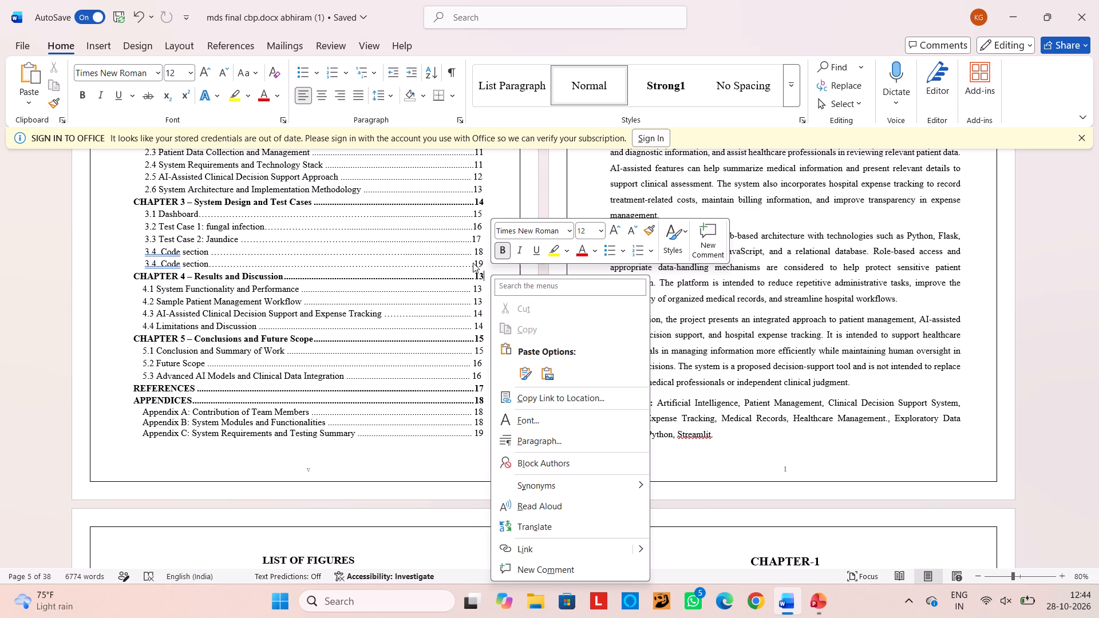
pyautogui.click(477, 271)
# Set the page number of the Chapter 4 – Results and Discussion contents entry to 20.
pyautogui.click(488, 288)
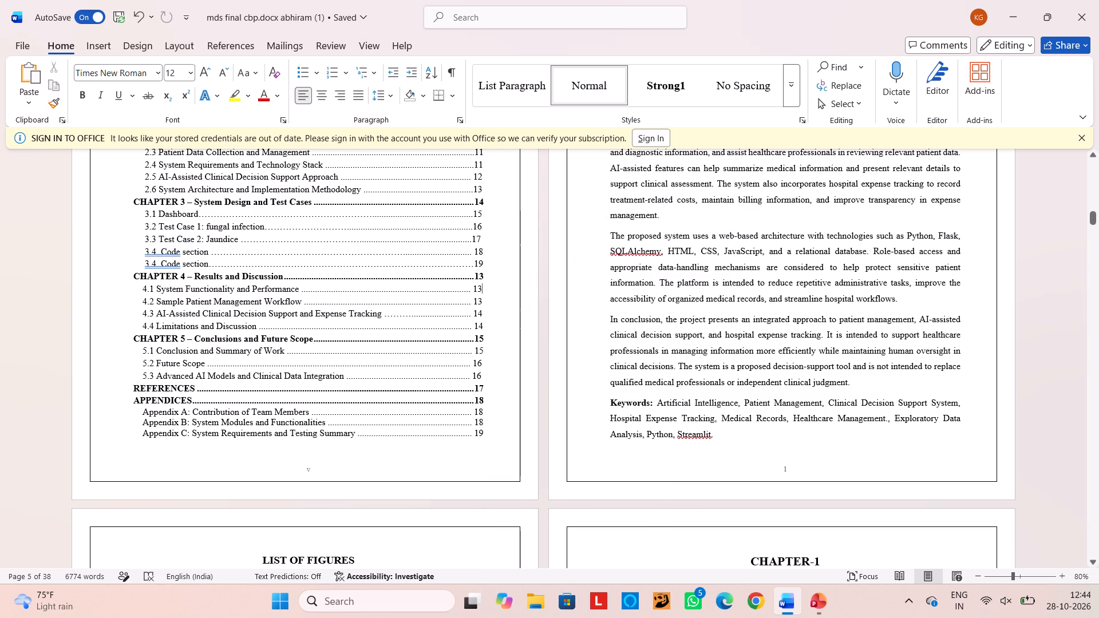
pyautogui.press('Up')
pyautogui.press('BackSpace')
pyautogui.press('BackSpace')
pyautogui.press('BackSpace')
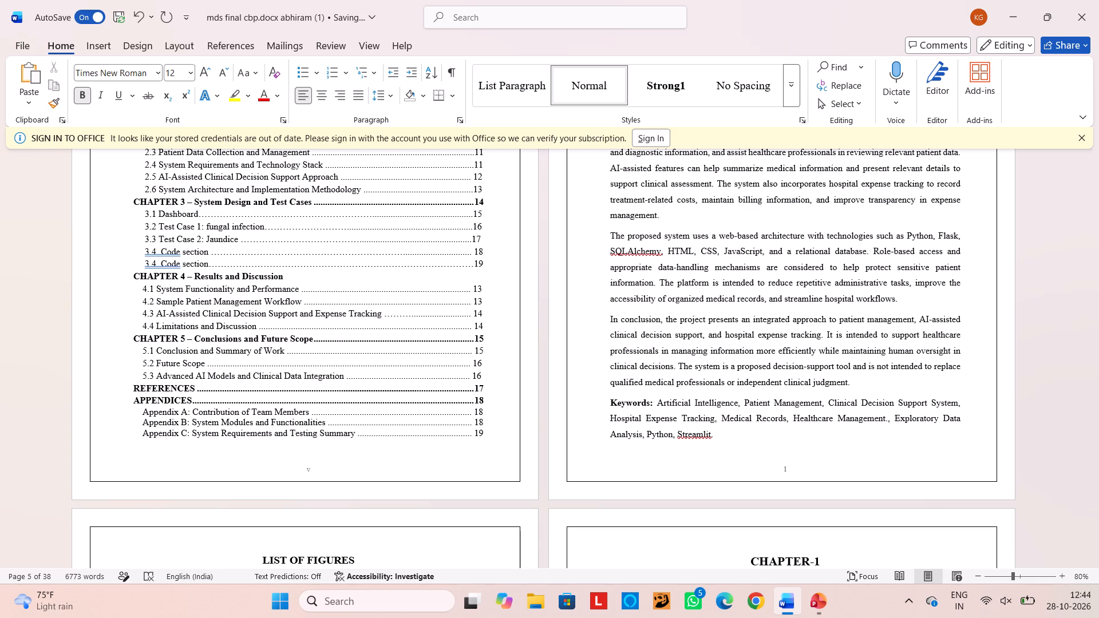
pyautogui.hotkey('ctrl', 'z')
pyautogui.write('20')
# Set the contents page numbers of 4.1 System Functionality and Performance to 21 and 4.2 Sample Patient Management Workflow to 12.
pyautogui.press('Down')
pyautogui.press('BackSpace')
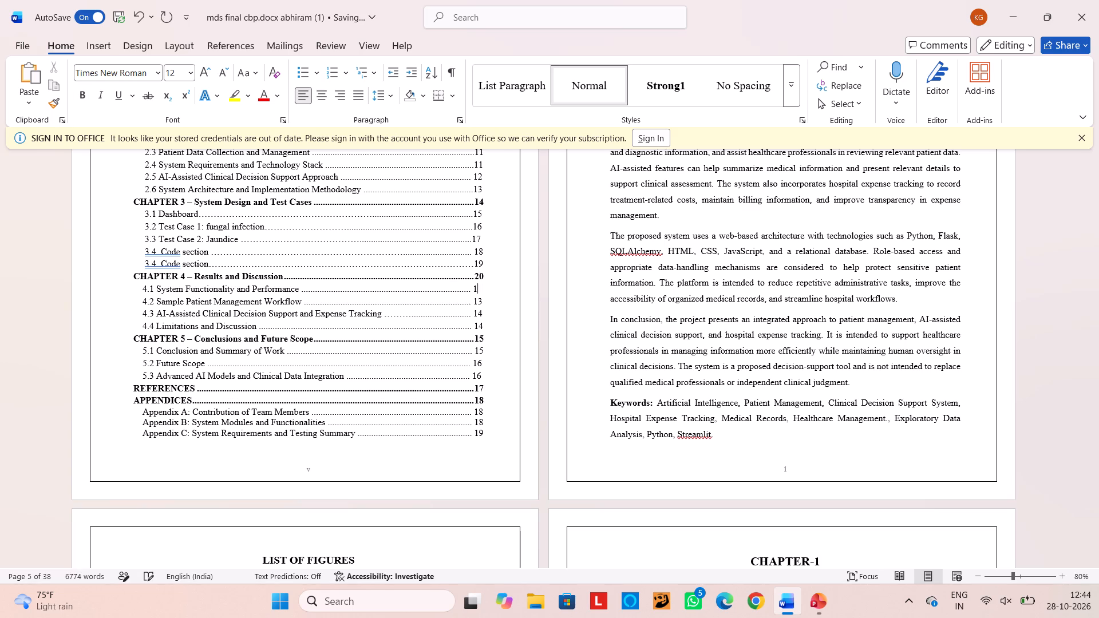
pyautogui.press('BackSpace')
pyautogui.write('21')
pyautogui.press('Down')
pyautogui.press('BackSpace')
pyautogui.press('2')
# Set the contents page numbers of 4.3 AI-Assisted Clinical Decision Support to 22 and 4.4 Limitations and Discussion to 23.
pyautogui.press('Down')
pyautogui.press('BackSpace')
pyautogui.press('2')
pyautogui.press('BackSpace')
pyautogui.press('BackSpace')
pyautogui.write('22')
pyautogui.press('Down')
pyautogui.press('BackSpace')
pyautogui.press('BackSpace')
pyautogui.write('23')
# Set the contents page numbers of the Chapter 5 heading and 5.1 Conclusion and Summary of Work both to 24.
pyautogui.press('Down')
pyautogui.press('BackSpace')
pyautogui.press('BackSpace')
pyautogui.write('24')
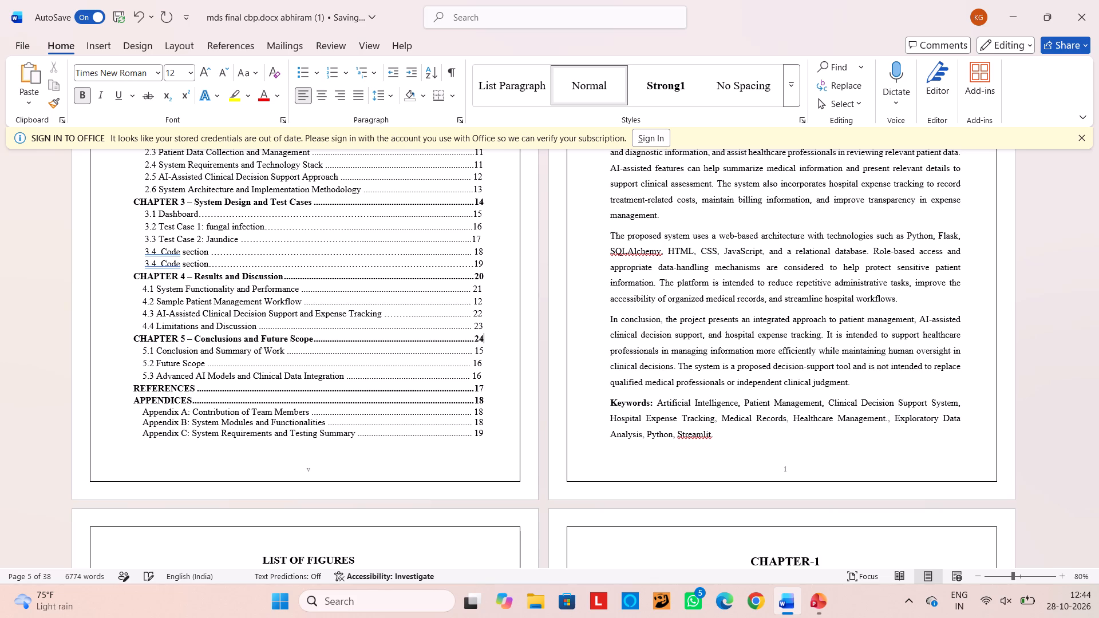
pyautogui.press('Down')
pyautogui.press('BackSpace')
pyautogui.press('BackSpace')
pyautogui.write('24')
# Set the contents page numbers of 5.2 Future Scope to 25 and 5.3 Advanced AI Models and Clinical Data Integration to 26.
pyautogui.press('Down')
pyautogui.press('BackSpace')
pyautogui.press('BackSpace')
pyautogui.write('25')
pyautogui.press('Down')
pyautogui.press('BackSpace')
pyautogui.press('BackSpace')
pyautogui.write('26')
# Set the page number of the References contents entry to 27 and the Appendices heading to 28.
pyautogui.press('Down')
pyautogui.press('BackSpace')
pyautogui.press('BackSpace')
pyautogui.write('27')
pyautogui.press('Down')
pyautogui.press('BackSpace')
pyautogui.press('BackSpace')
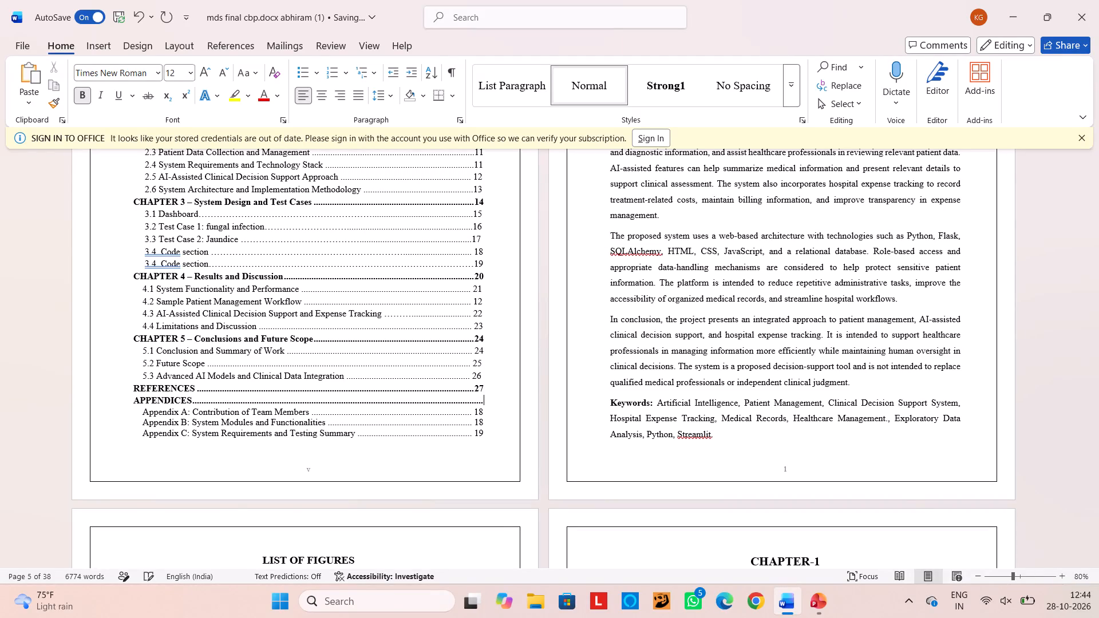
pyautogui.press('2')
pyautogui.press('8')
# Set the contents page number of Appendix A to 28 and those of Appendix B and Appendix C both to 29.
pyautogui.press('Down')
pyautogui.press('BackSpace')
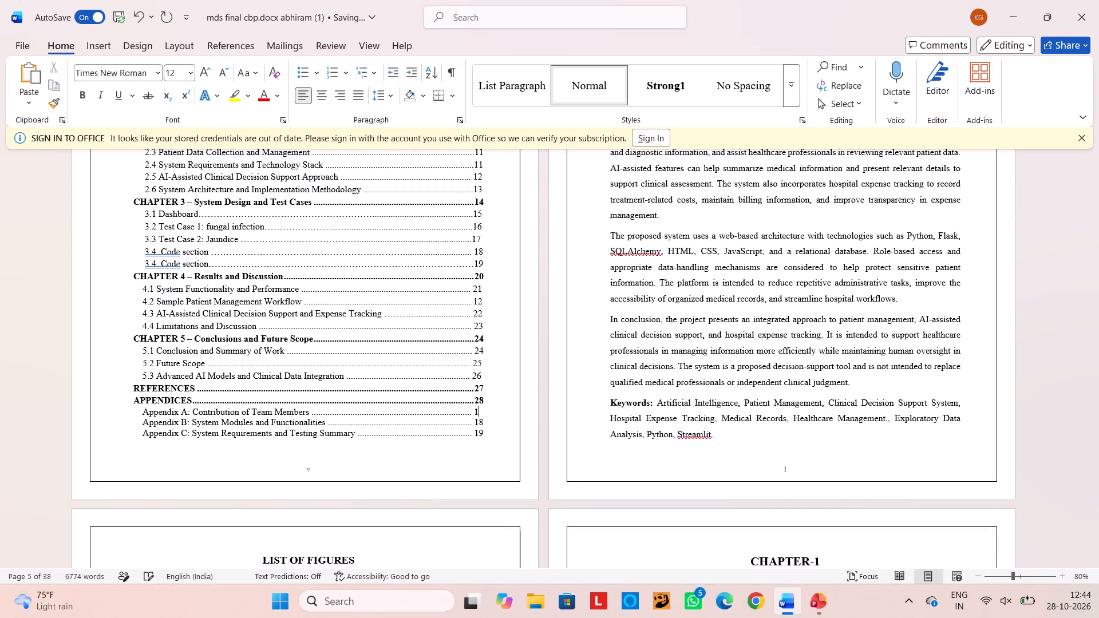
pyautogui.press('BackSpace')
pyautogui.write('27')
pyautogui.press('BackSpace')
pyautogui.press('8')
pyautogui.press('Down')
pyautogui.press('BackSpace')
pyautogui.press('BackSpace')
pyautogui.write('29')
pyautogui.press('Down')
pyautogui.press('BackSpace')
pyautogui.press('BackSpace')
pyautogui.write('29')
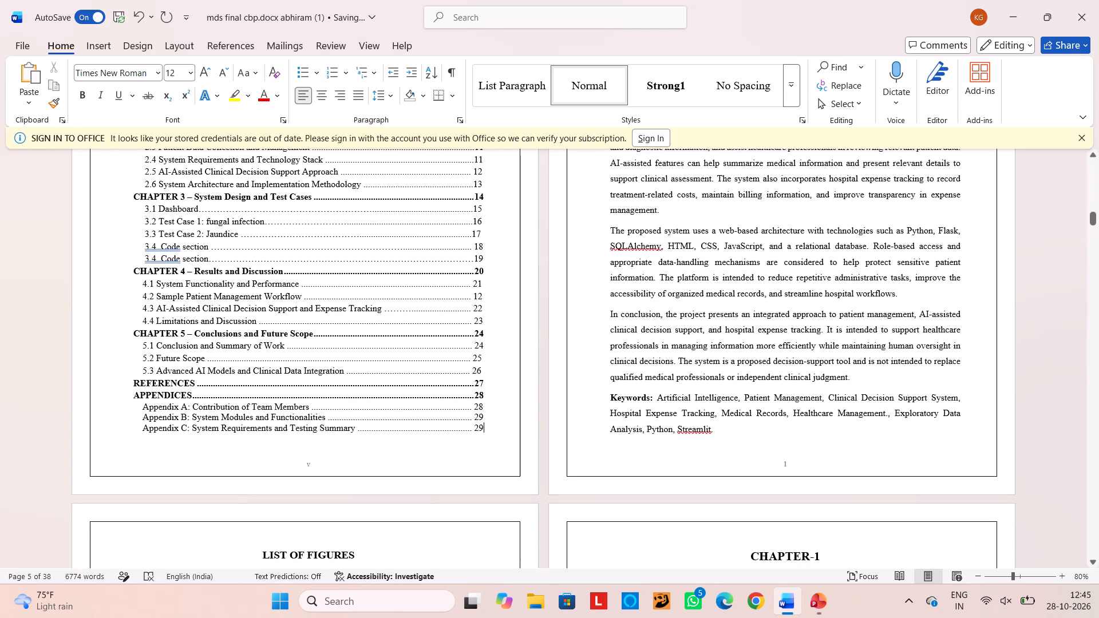
# Examine the report's closing chapters and appendix pages to check which page each appendix starts on.
pyautogui.scroll(-3, 488, 288)
pyautogui.scroll(-20, 488, 288)
pyautogui.scroll(-20, 488, 288)
pyautogui.scroll(-20, 488, 288)
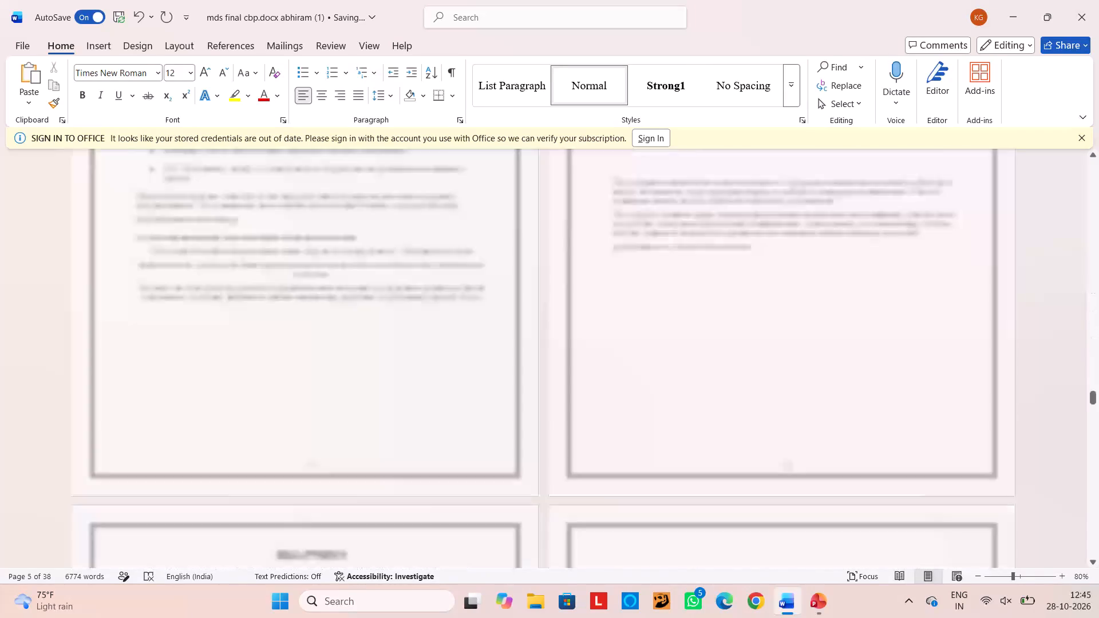
pyautogui.scroll(-9, 488, 288)
pyautogui.rightClick(488, 288)
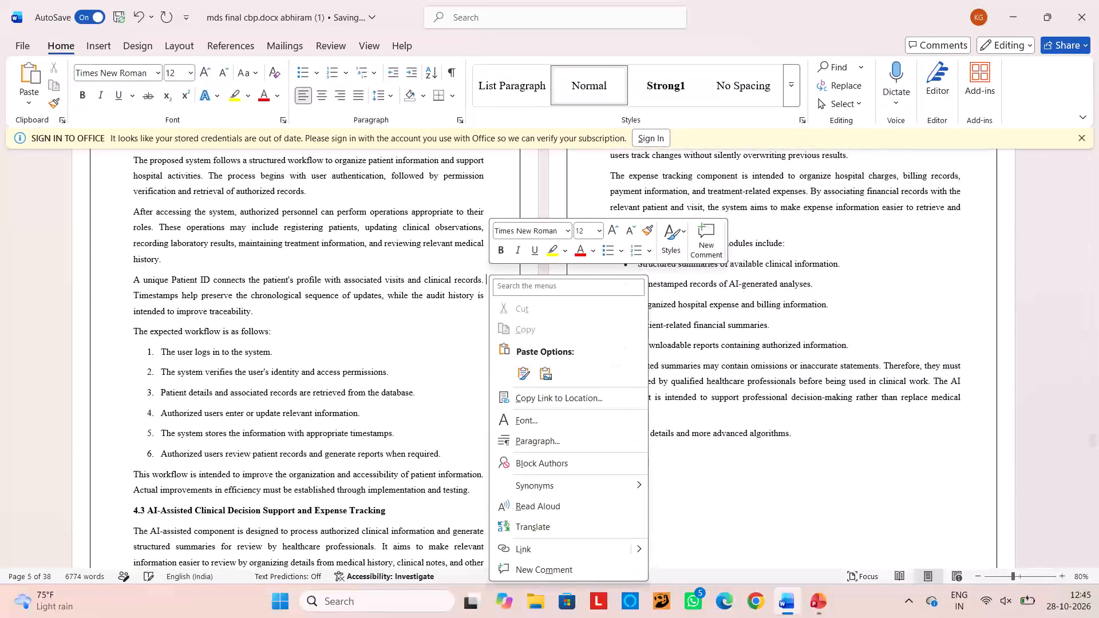
pyautogui.click(789, 255)
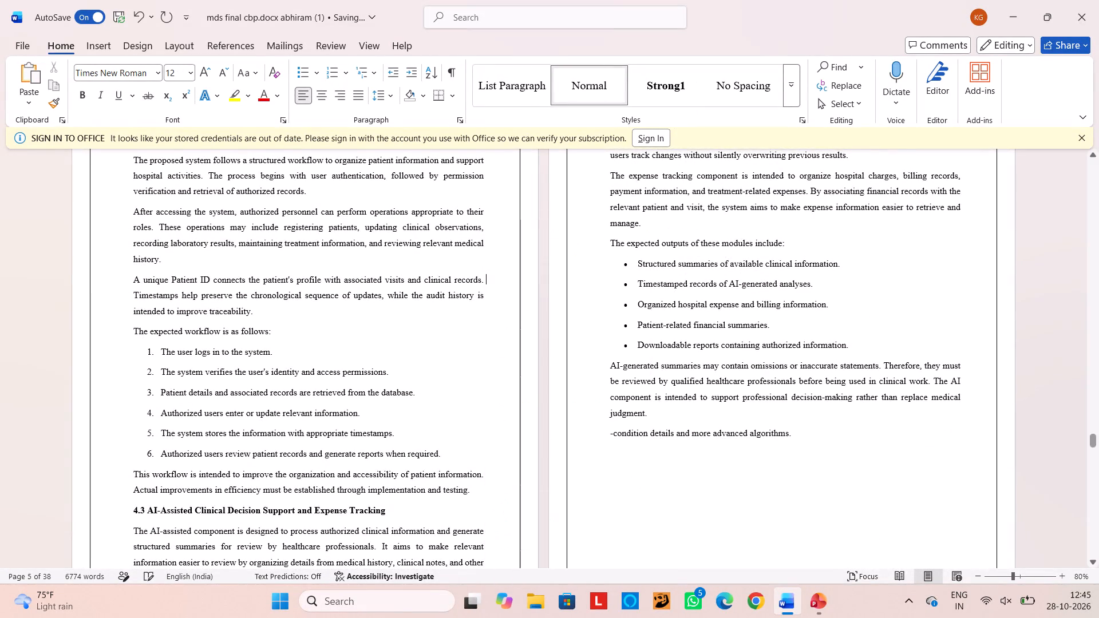
pyautogui.scroll(-18, 789, 255)
pyautogui.rightClick(789, 255)
pyautogui.scroll(-1, 789, 255)
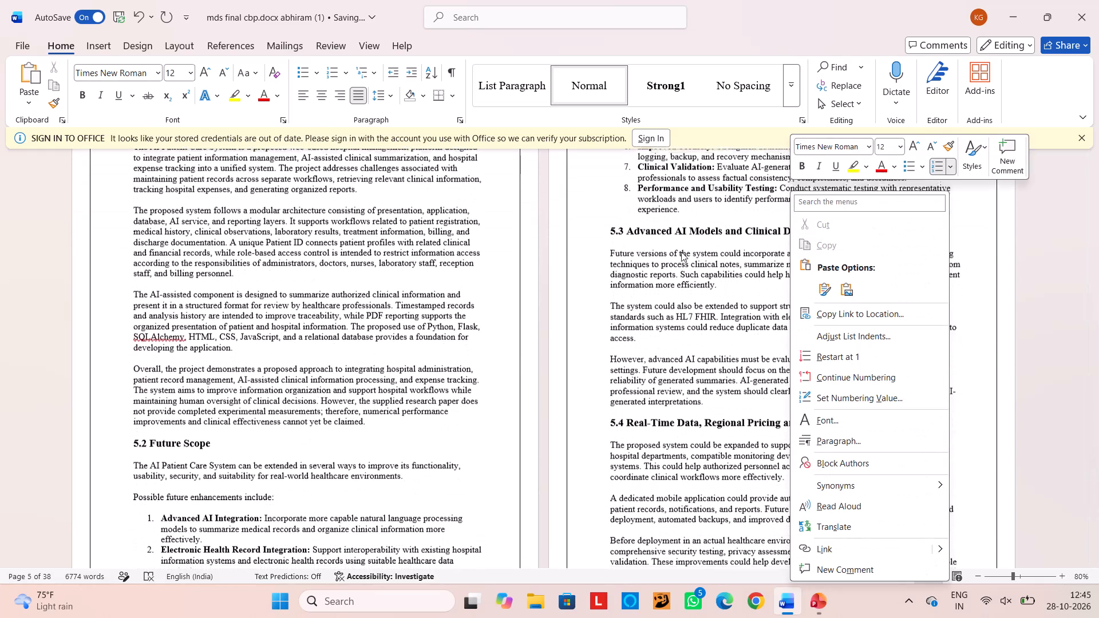
pyautogui.click(491, 381)
pyautogui.scroll(-2, 491, 381)
pyautogui.scroll(-20, 491, 381)
pyautogui.scroll(-3, 491, 381)
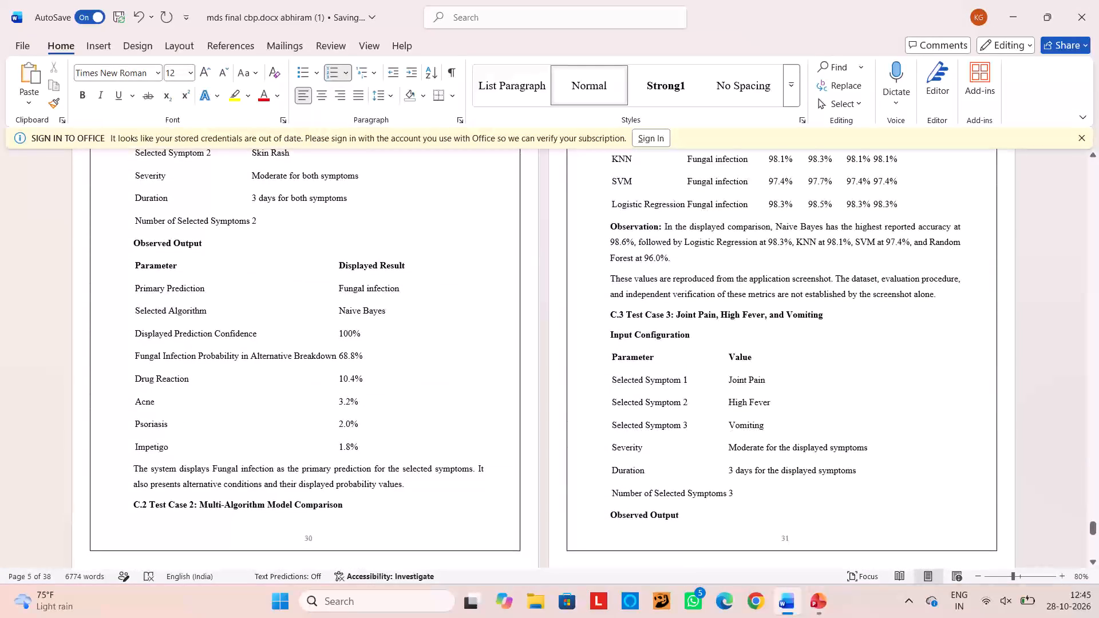
pyautogui.scroll(1, 491, 381)
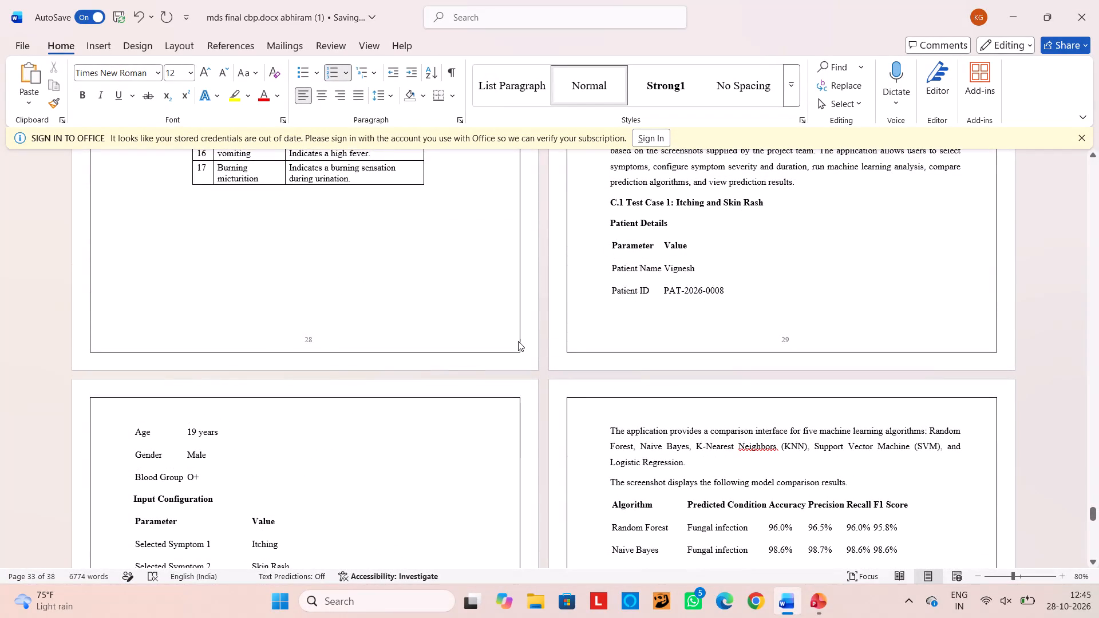
# Go back through the report and review the table of contents down to its appendix entries and the List of Figures.
pyautogui.scroll(4, 518, 341)
pyautogui.scroll(20, 518, 341)
pyautogui.scroll(20, 518, 341)
pyautogui.scroll(14, 518, 341)
pyautogui.hscroll(6, 518, 341)
pyautogui.scroll(8, 518, 341)
pyautogui.hscroll(2, 518, 341)
pyautogui.scroll(1, 518, 341)
pyautogui.hscroll(1, 518, 341)
pyautogui.scroll(1, 518, 341)
pyautogui.hscroll(1, 518, 341)
pyautogui.scroll(1, 518, 341)
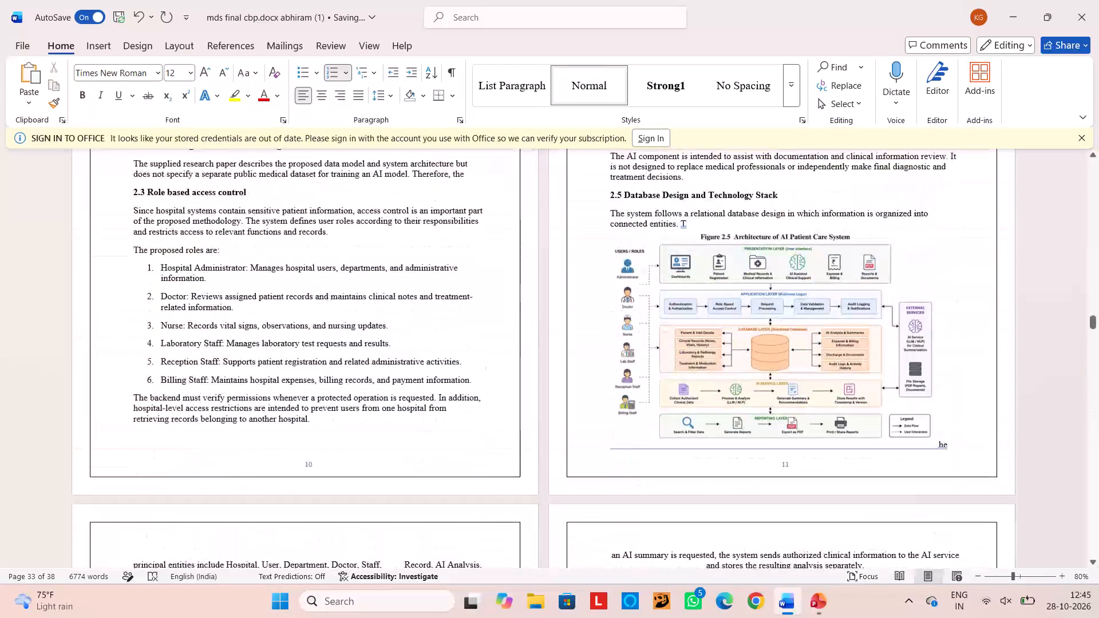
pyautogui.scroll(3, 518, 341)
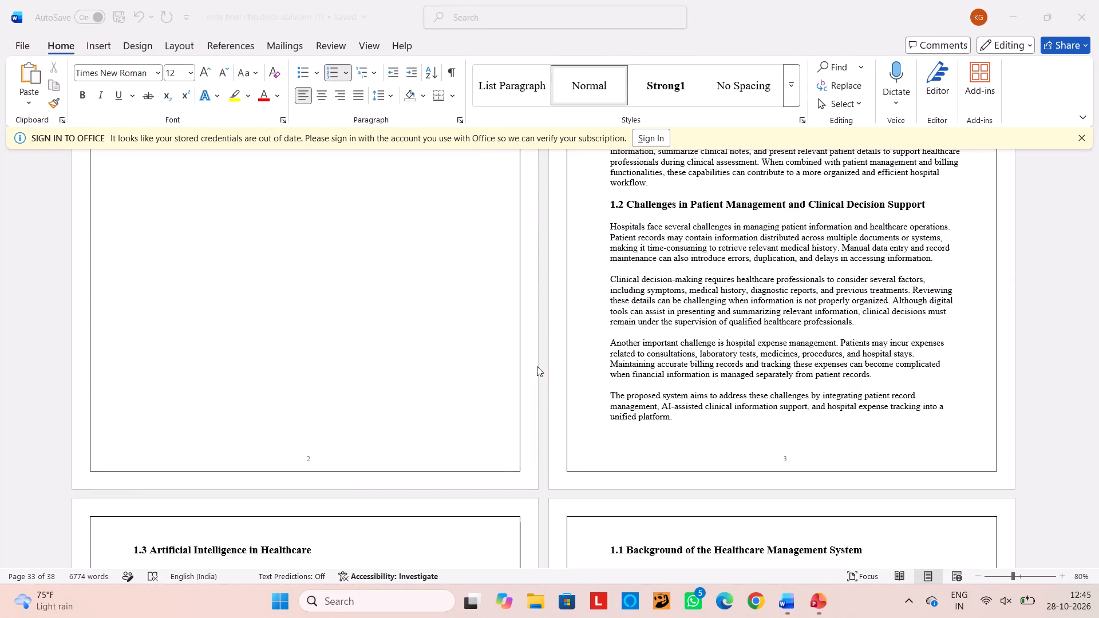
pyautogui.scroll(2, 398, 379)
pyautogui.scroll(1, 373, 264)
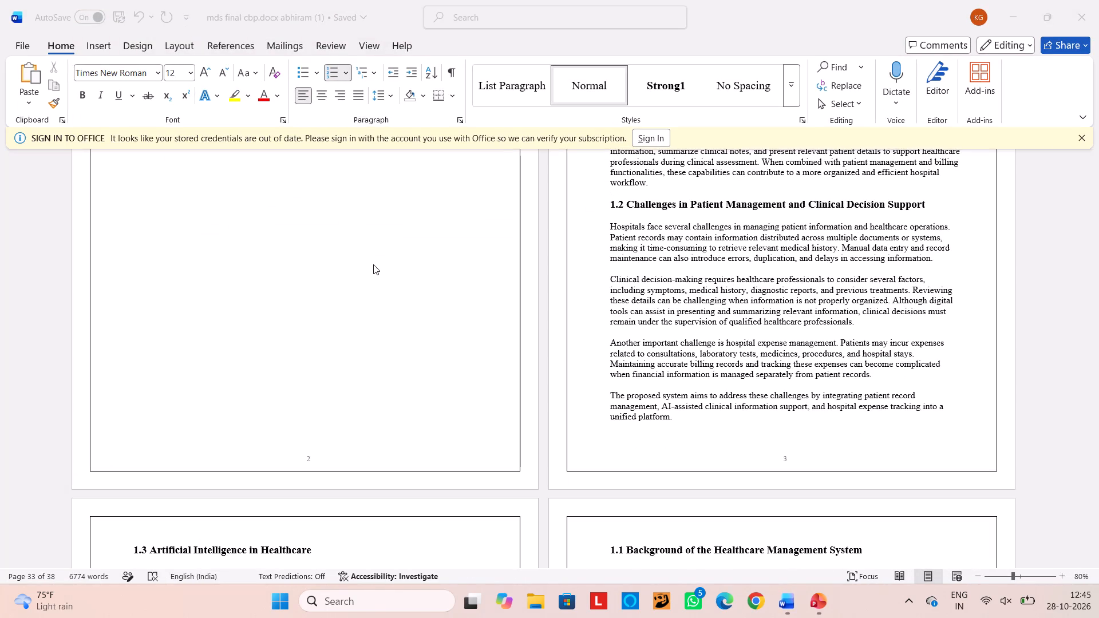
pyautogui.click(353, 373)
pyautogui.scroll(2, 415, 299)
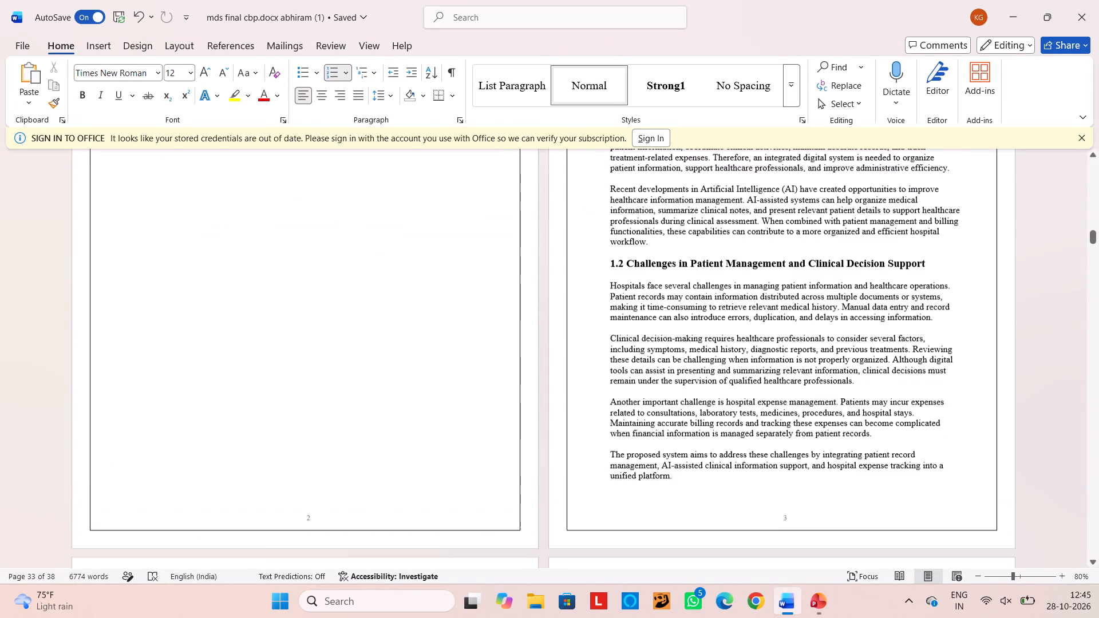
pyautogui.scroll(3, 415, 299)
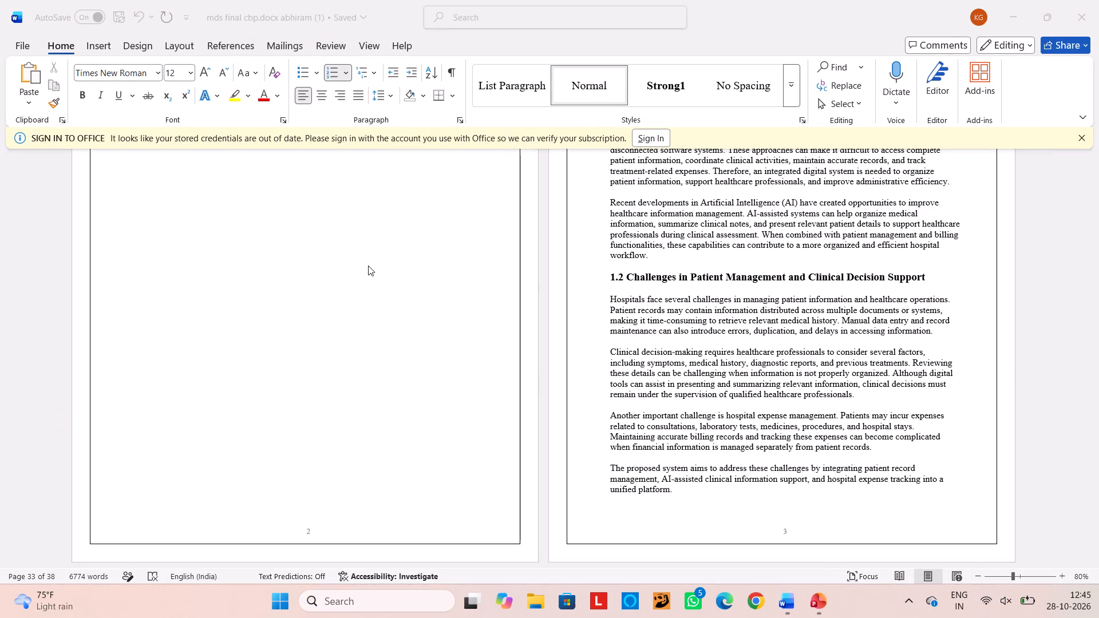
pyautogui.scroll(11, 368, 266)
pyautogui.scroll(-1, 368, 266)
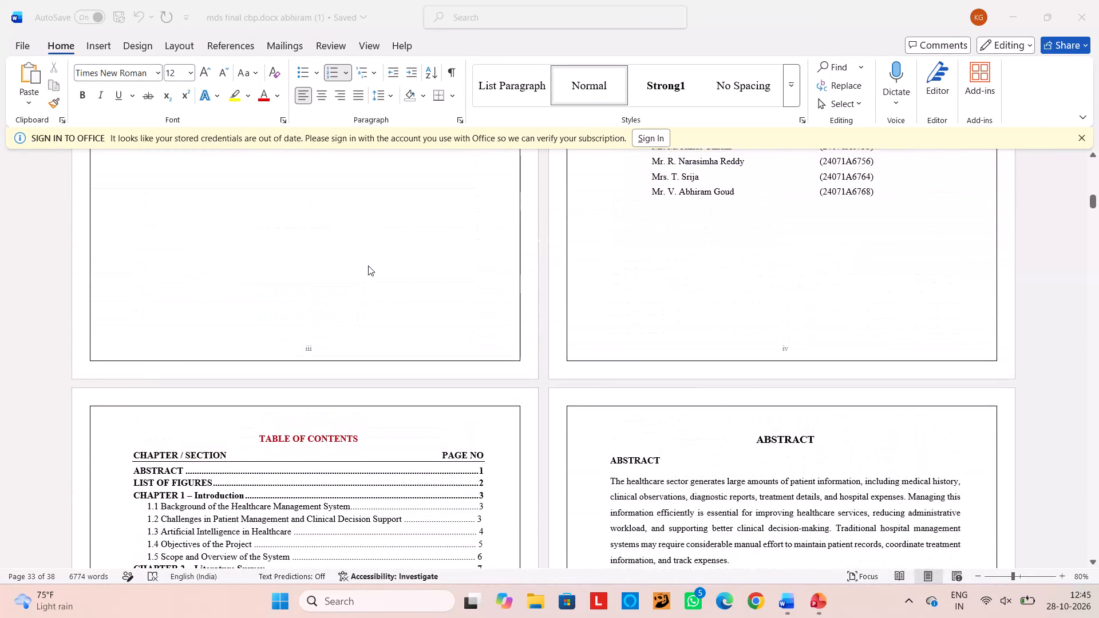
pyautogui.scroll(-1, 368, 266)
pyautogui.scroll(-1, 474, 321)
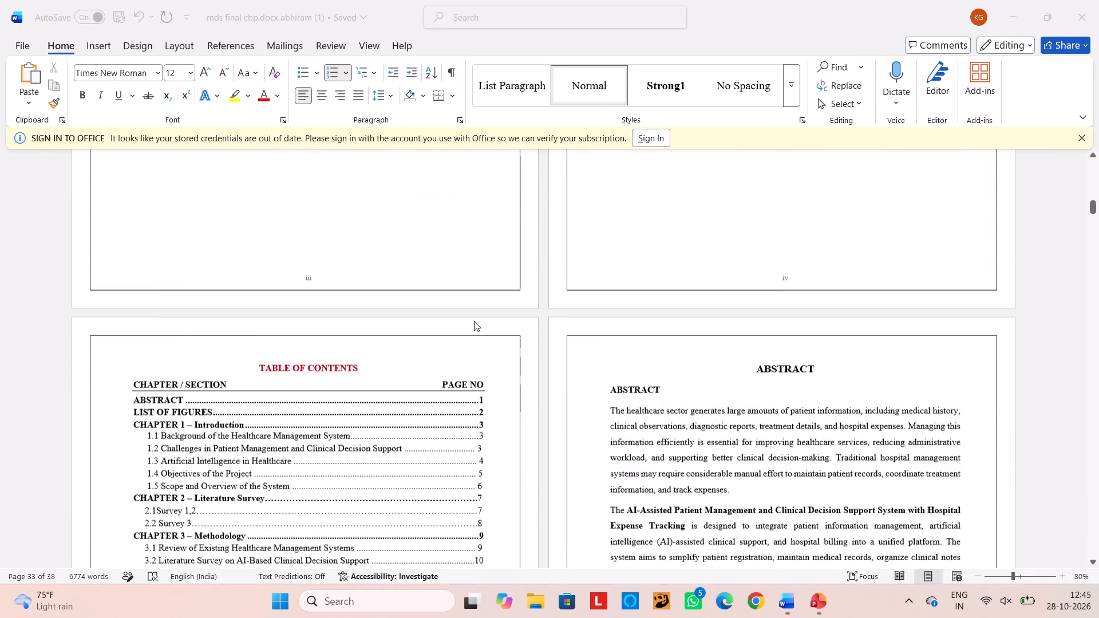
pyautogui.scroll(-4, 474, 321)
pyautogui.scroll(1, 474, 321)
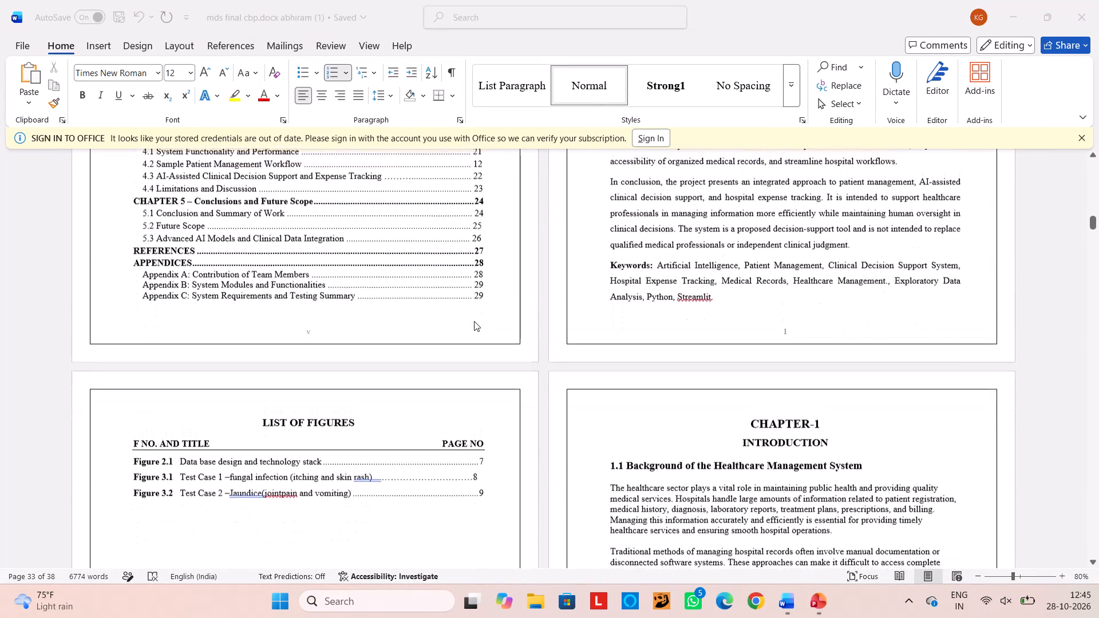
pyautogui.scroll(1, 474, 321)
# Set the contents page numbers of Appendix A to 29, Appendix B to 30 and Appendix C to 31.
pyautogui.click(477, 313)
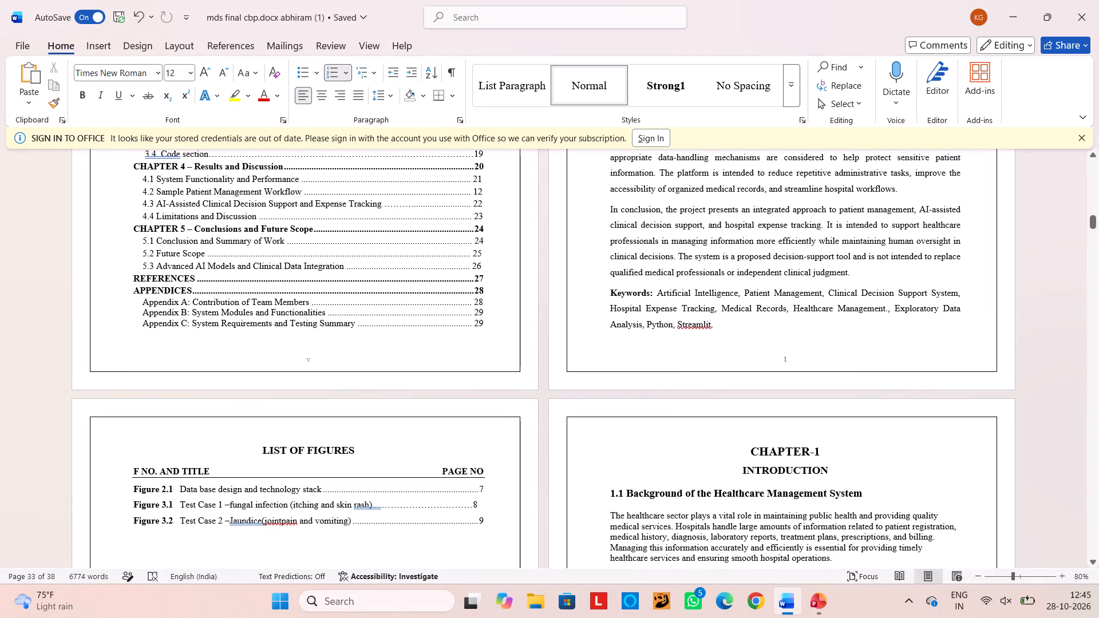
pyautogui.click(486, 287)
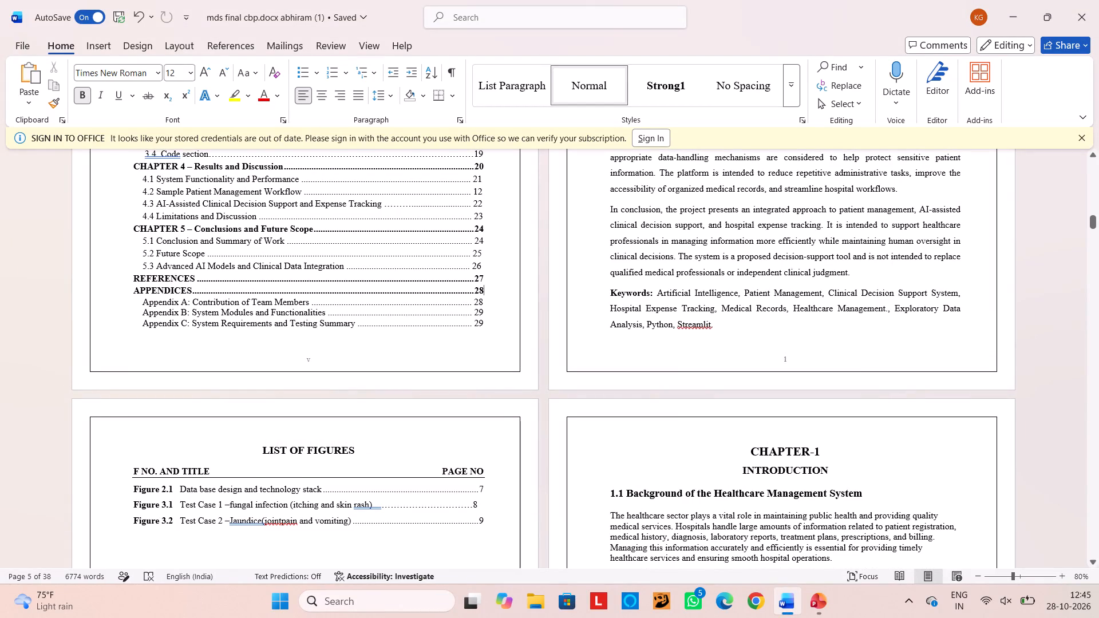
pyautogui.click(485, 280)
pyautogui.click(486, 306)
pyautogui.press('BackSpace')
pyautogui.press('9')
pyautogui.press('Down')
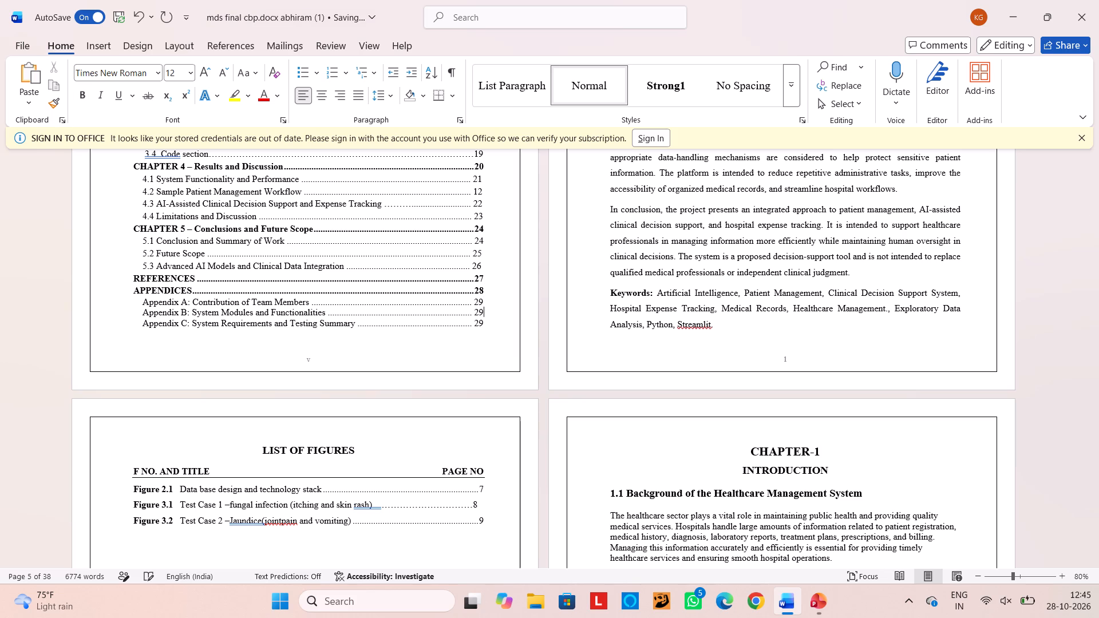
pyautogui.press('BackSpace')
pyautogui.press('BackSpace')
pyautogui.write('30')
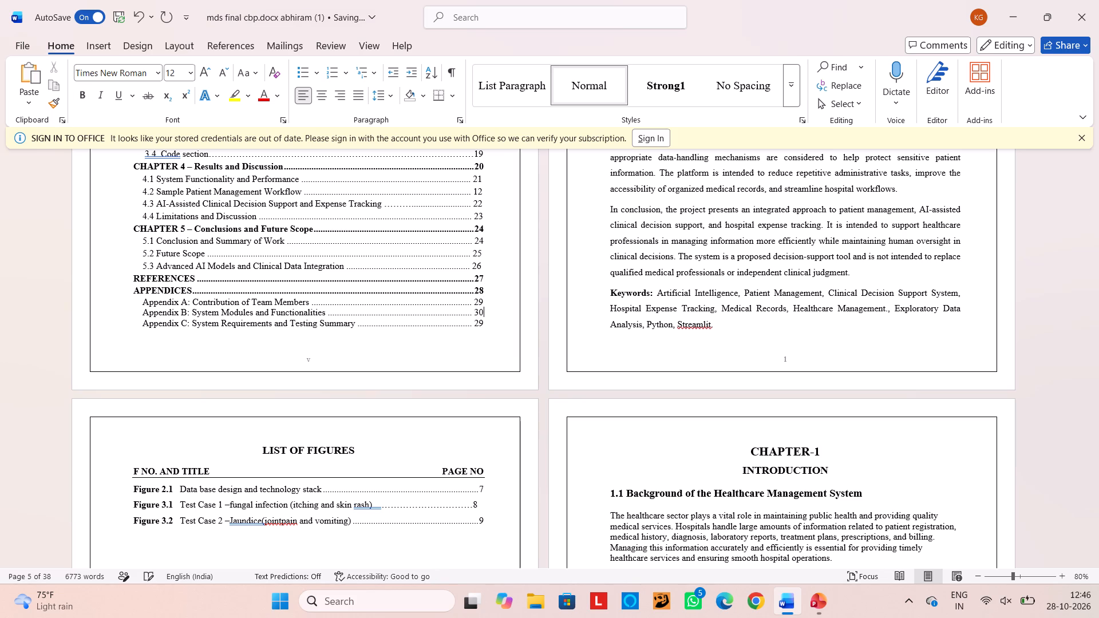
pyautogui.press('Down')
pyautogui.press('BackSpace')
pyautogui.press('BackSpace')
pyautogui.write('31')
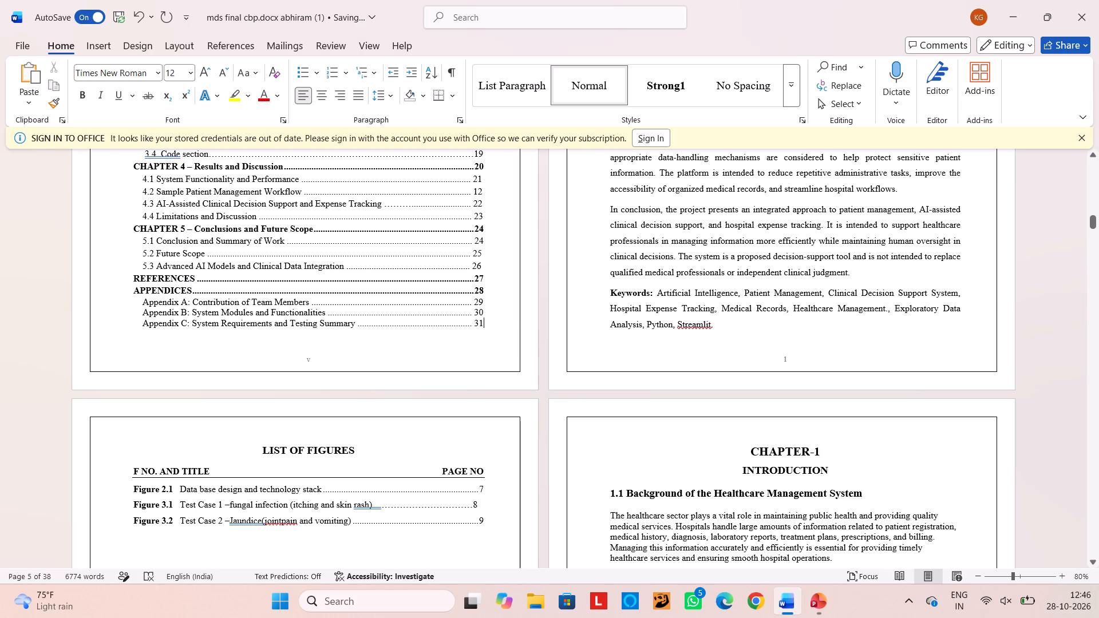
pyautogui.scroll(1, 300, 280)
pyautogui.click(299, 369)
# Start saving a copy of the document in the OneDrive Documents folder, entering final as its file name.
pyautogui.click(15, 47)
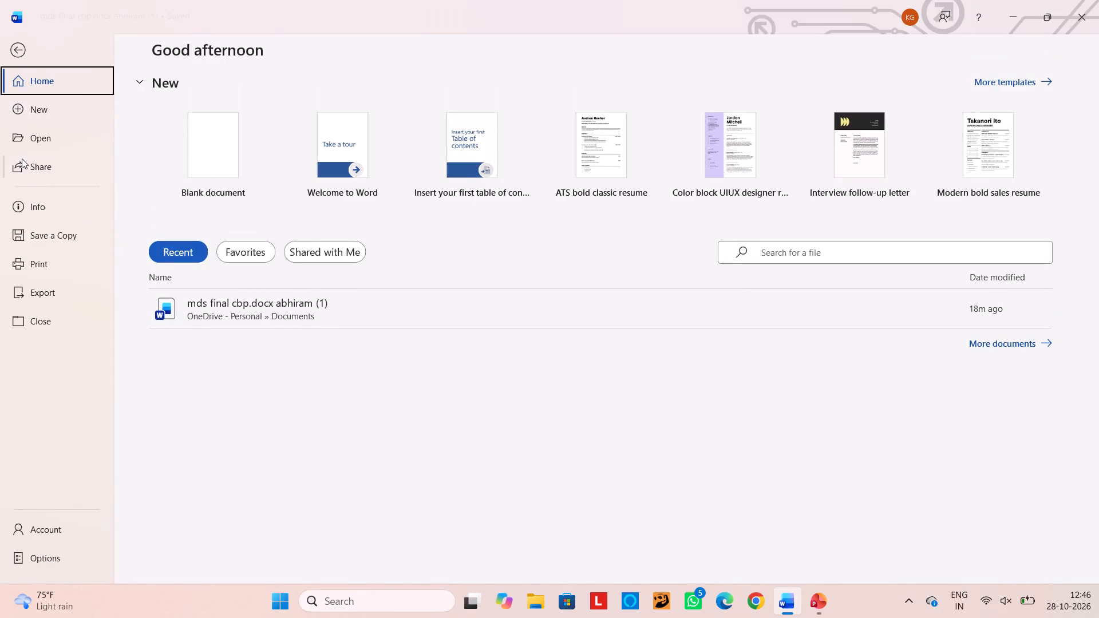
pyautogui.scroll(-1, 60, 251)
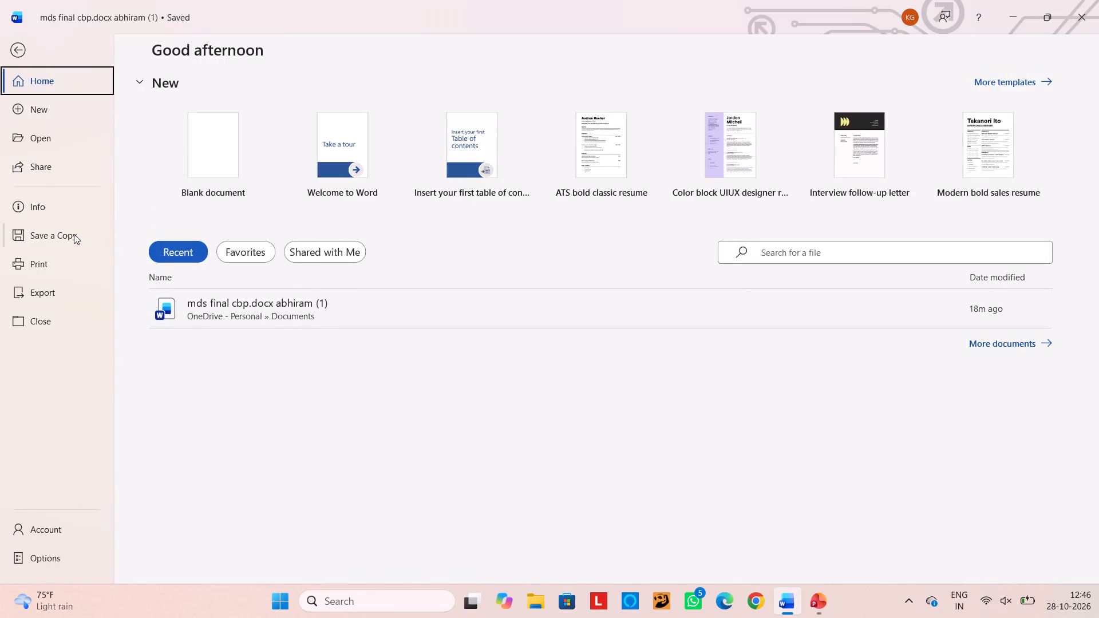
pyautogui.click(74, 234)
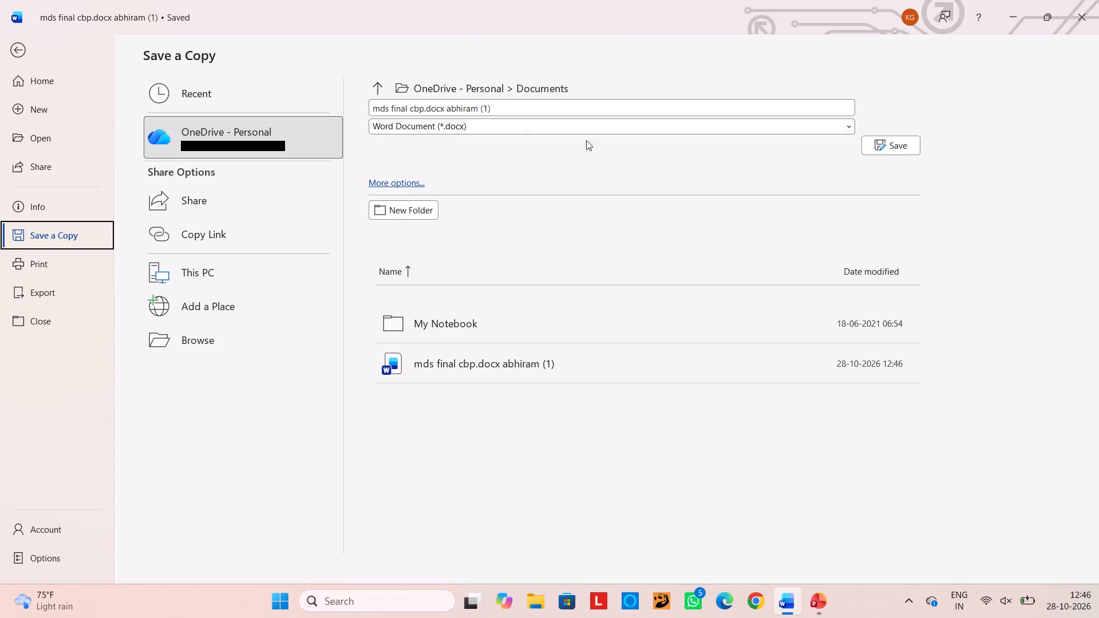
pyautogui.click(641, 111)
pyautogui.write('fin')
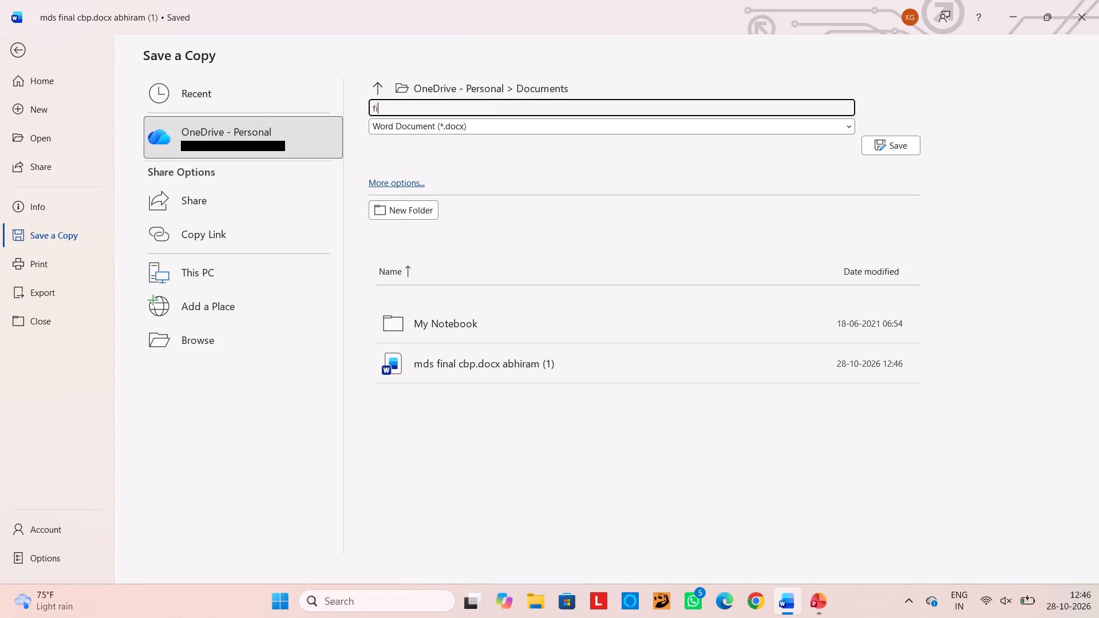
pyautogui.write('al')
pyautogui.press('space')
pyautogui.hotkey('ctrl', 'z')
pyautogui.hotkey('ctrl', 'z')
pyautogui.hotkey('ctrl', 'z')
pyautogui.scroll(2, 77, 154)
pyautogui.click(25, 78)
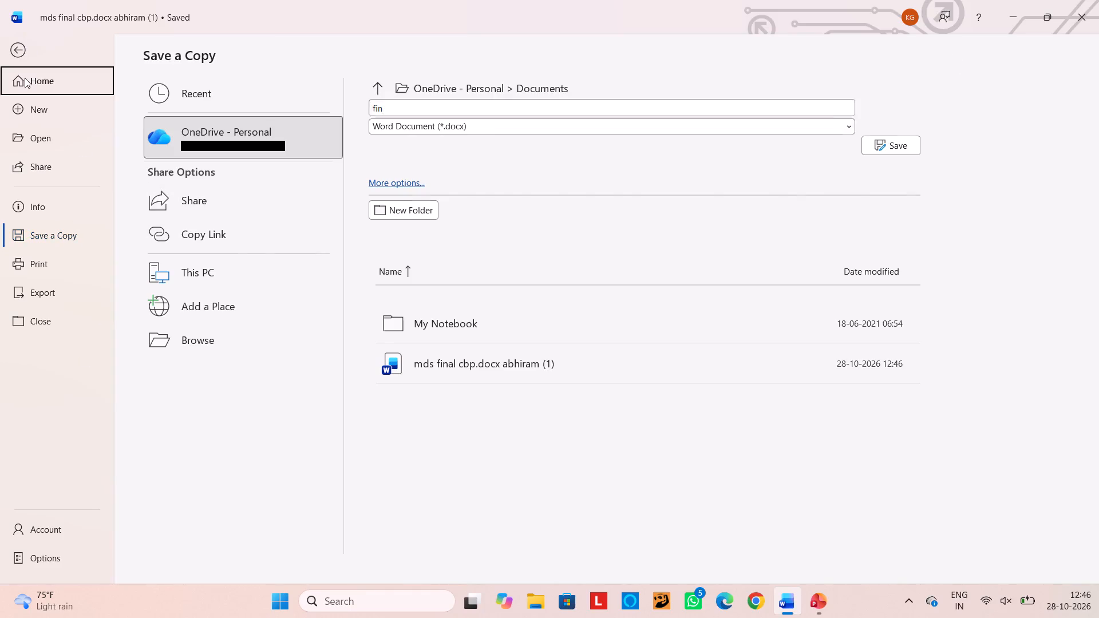
# Save a copy of the report as a Word document named final cbp abhi in the OneDrive Documents folder.
pyautogui.click(20, 237)
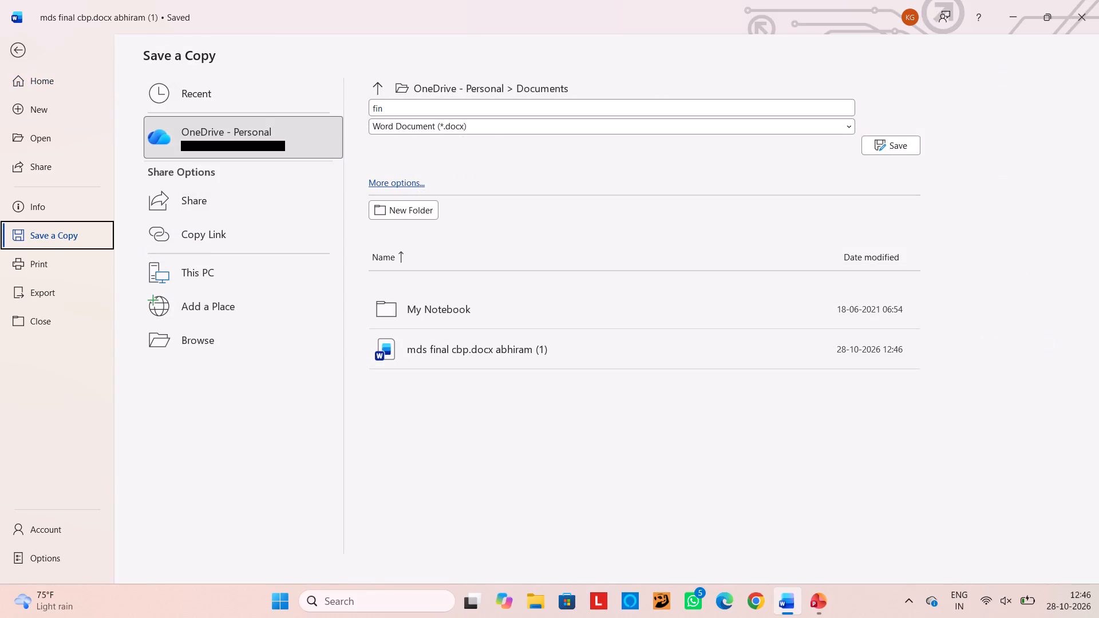
pyautogui.press('a')
pyautogui.press('a')
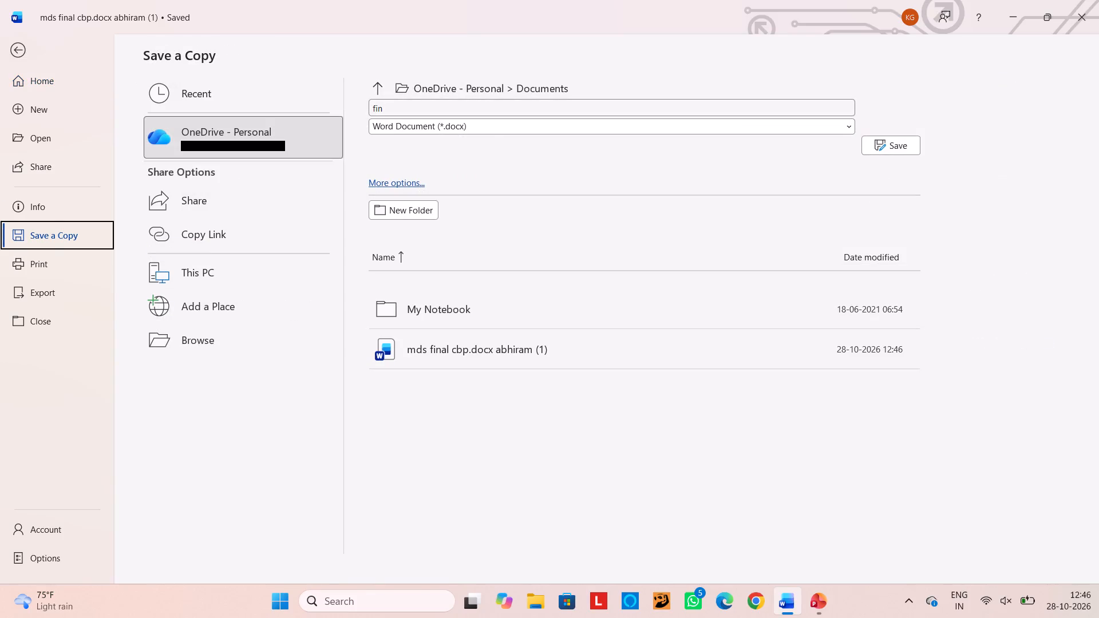
pyautogui.click(401, 104)
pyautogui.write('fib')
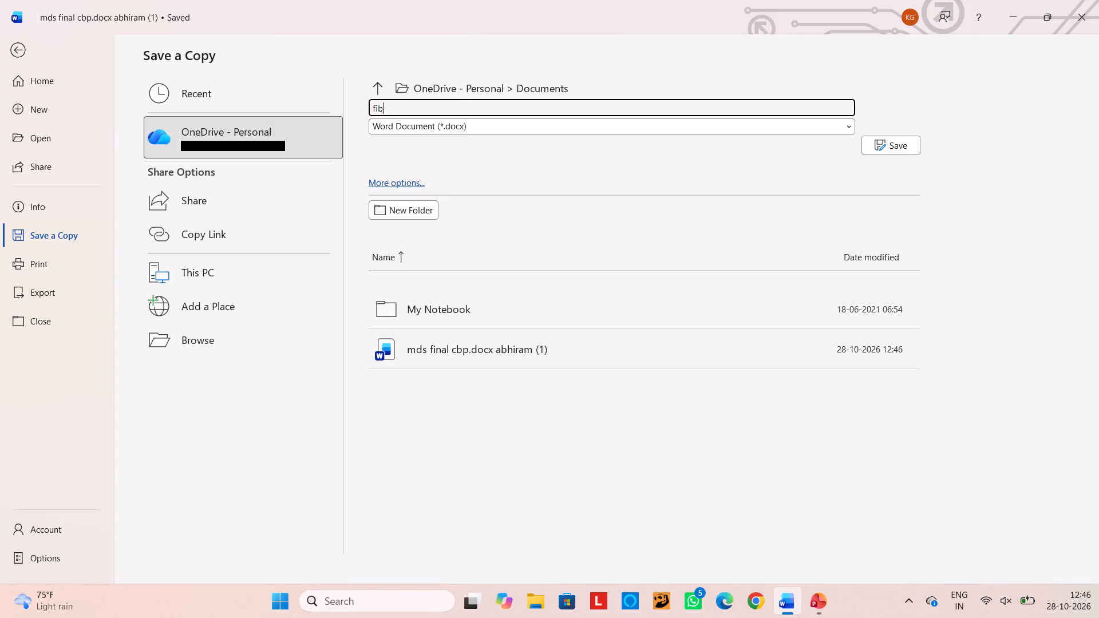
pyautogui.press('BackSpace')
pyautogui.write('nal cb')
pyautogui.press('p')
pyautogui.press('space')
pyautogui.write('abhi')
pyautogui.click(903, 145)
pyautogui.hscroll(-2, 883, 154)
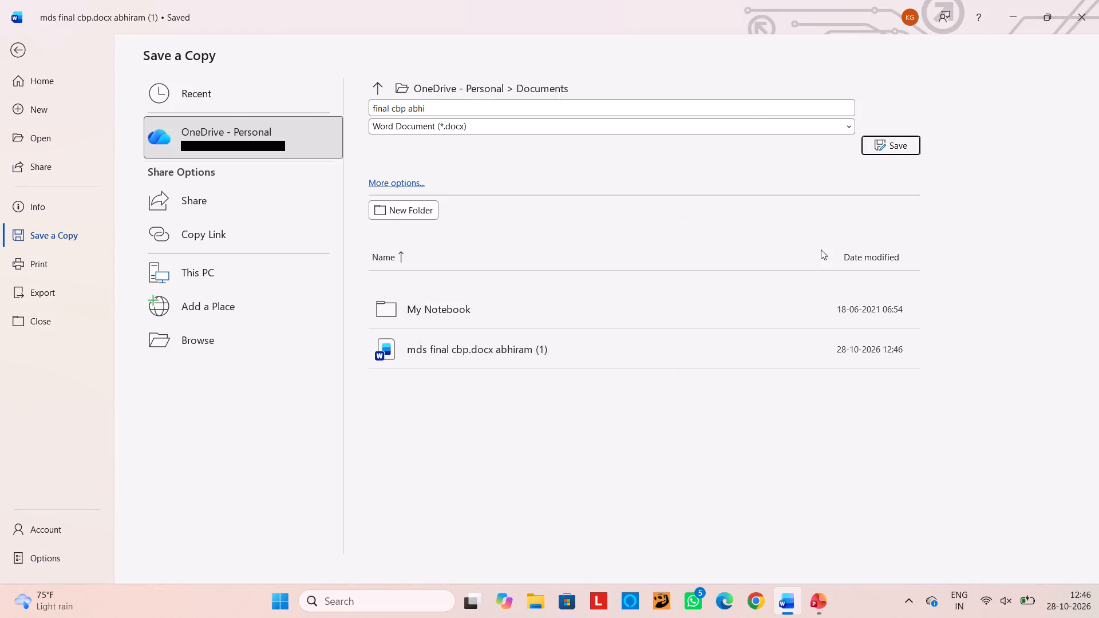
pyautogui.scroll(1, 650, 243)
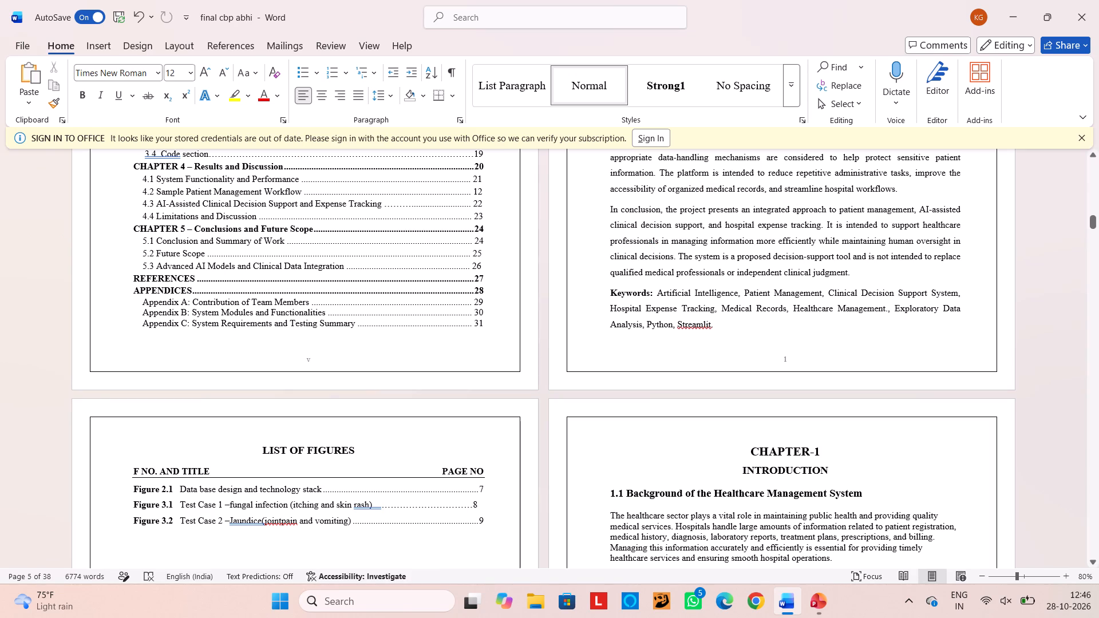
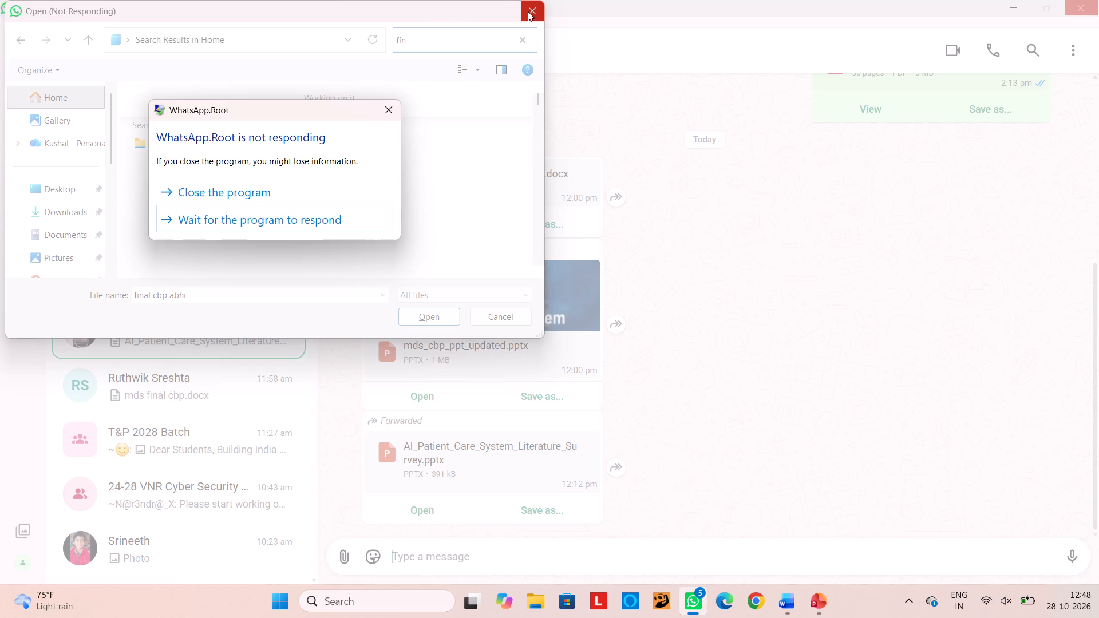
pyautogui.rightClick(401, 110)
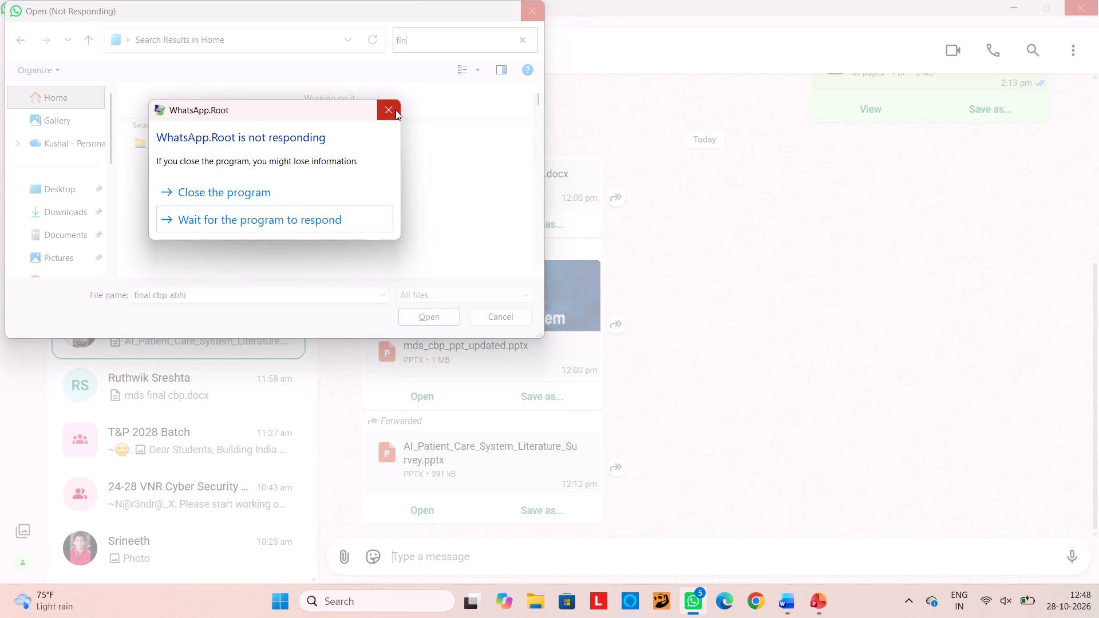
pyautogui.rightClick(396, 110)
pyautogui.rightClick(396, 110)
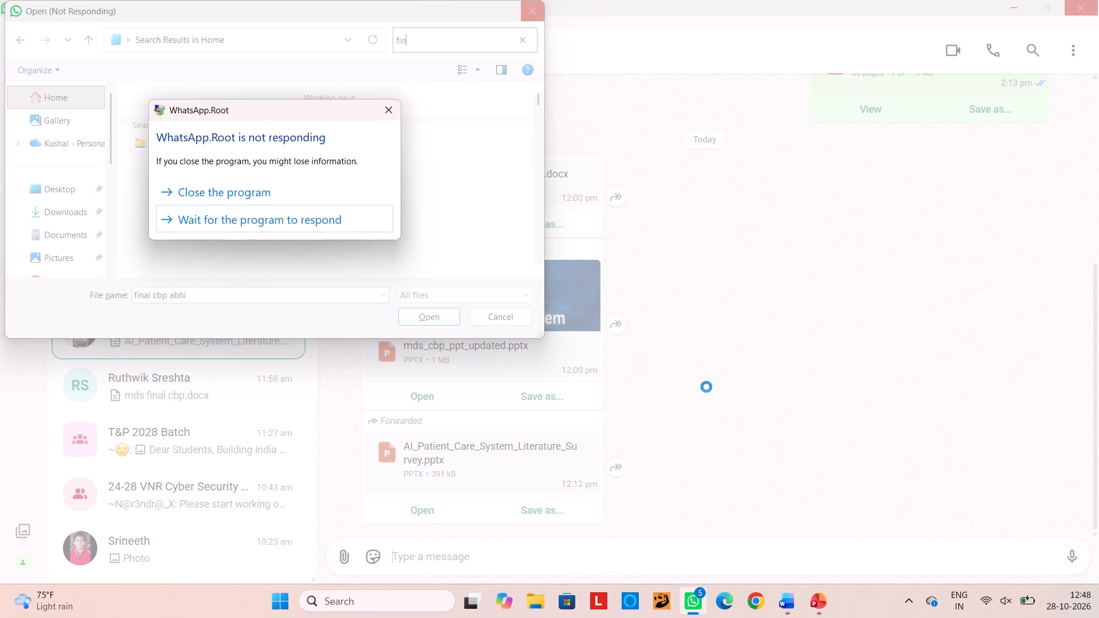
pyautogui.click(1033, 593)
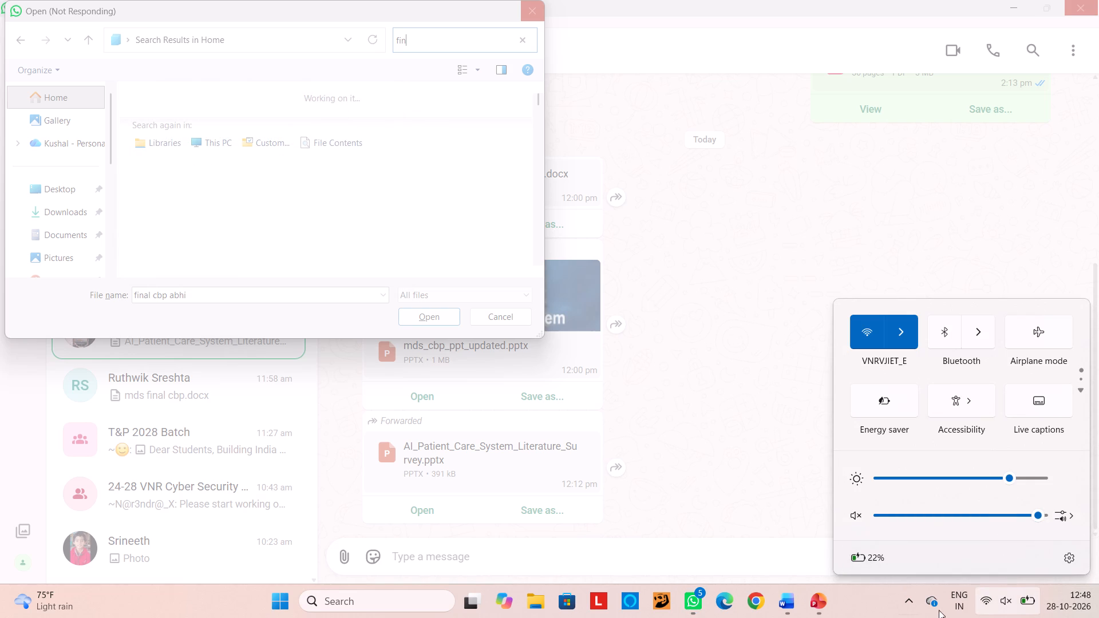
pyautogui.click(1031, 605)
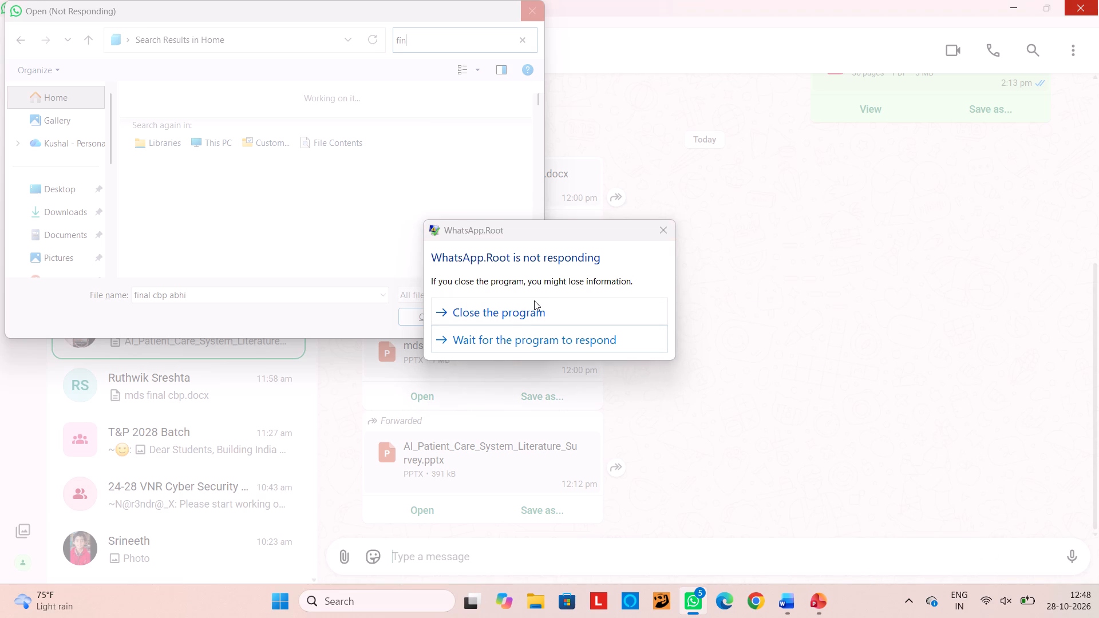
pyautogui.click(515, 323)
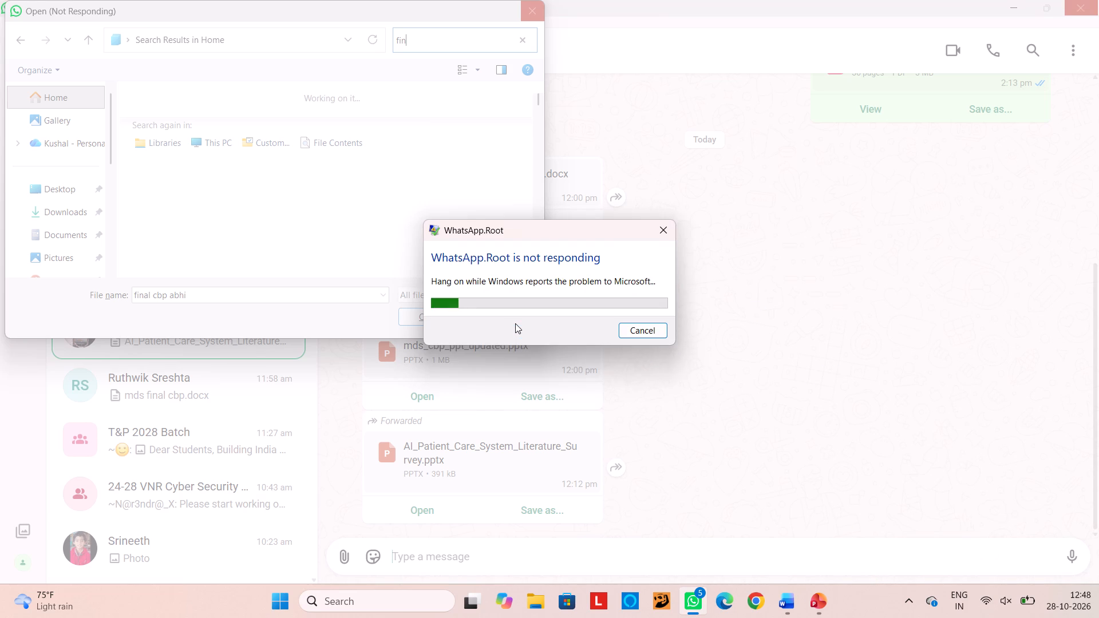
pyautogui.click(515, 323)
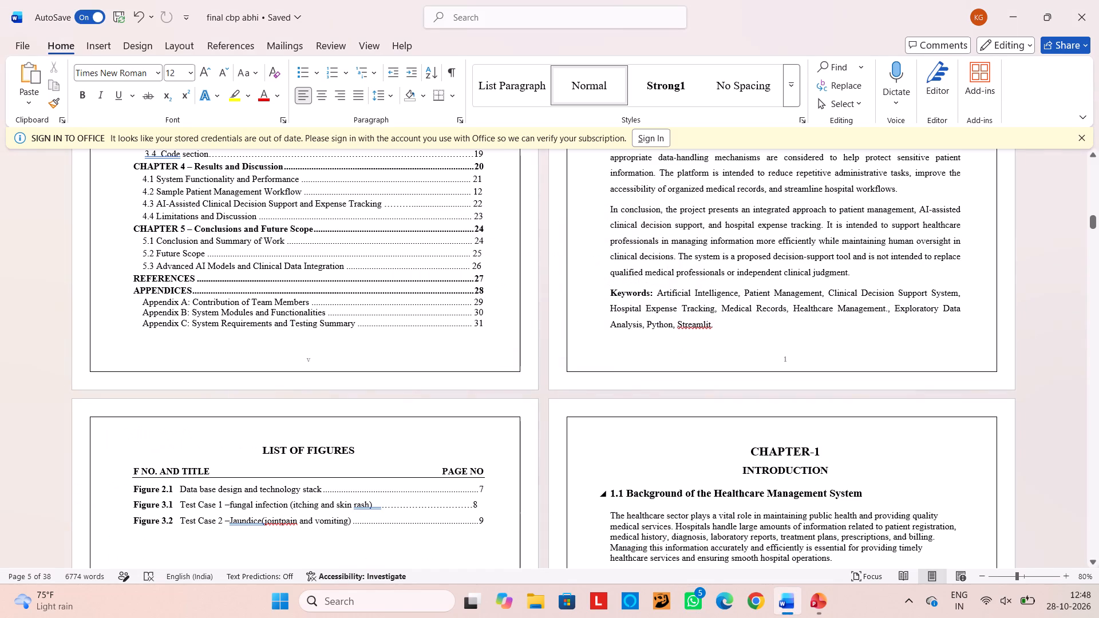
# In Word, look over the report from the appendix entries in the contents to the List of Figures and Chapter 1 opening.
pyautogui.hscroll(-4, 558, 373)
pyautogui.scroll(-1, 558, 373)
pyautogui.hscroll(-2, 558, 373)
pyautogui.scroll(-1, 558, 373)
pyautogui.hscroll(-1, 558, 373)
pyautogui.scroll(-1, 558, 373)
pyautogui.hscroll(-1, 558, 373)
pyautogui.scroll(-1, 558, 373)
pyautogui.hscroll(-1, 558, 373)
pyautogui.scroll(-1, 558, 373)
pyautogui.hscroll(-1, 558, 373)
pyautogui.scroll(-1, 558, 373)
pyautogui.hscroll(-1, 558, 373)
pyautogui.scroll(-1, 558, 373)
pyautogui.hscroll(-1, 558, 373)
pyautogui.scroll(-1, 558, 373)
pyautogui.hscroll(-1, 558, 373)
pyautogui.scroll(-1, 558, 373)
pyautogui.hscroll(-1, 558, 373)
pyautogui.scroll(-1, 558, 373)
pyautogui.hscroll(-1, 558, 373)
pyautogui.scroll(-1, 558, 373)
pyautogui.hscroll(-1, 558, 373)
pyautogui.scroll(-1, 558, 373)
pyautogui.hscroll(-1, 558, 373)
pyautogui.scroll(-1, 558, 373)
pyautogui.hscroll(-1, 558, 373)
pyautogui.scroll(-1, 558, 373)
pyautogui.hscroll(-1, 558, 373)
pyautogui.scroll(-1, 558, 373)
pyautogui.hscroll(-1, 558, 373)
pyautogui.scroll(-1, 558, 373)
pyautogui.hscroll(-1, 558, 373)
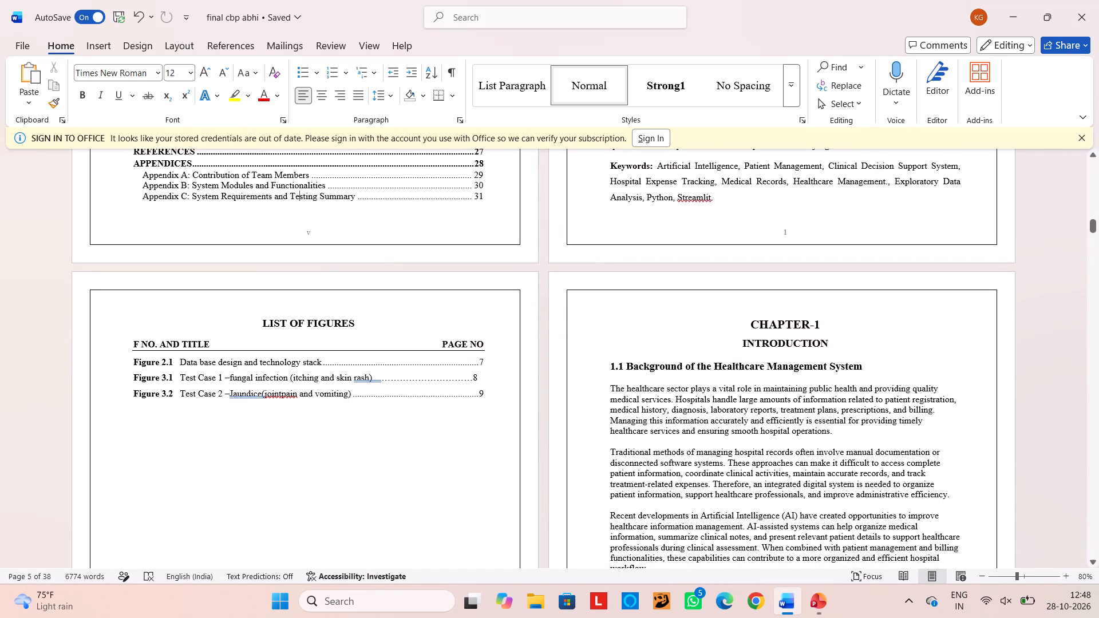
# Open the final cbp abhi document from the recent documents.
pyautogui.click(24, 43)
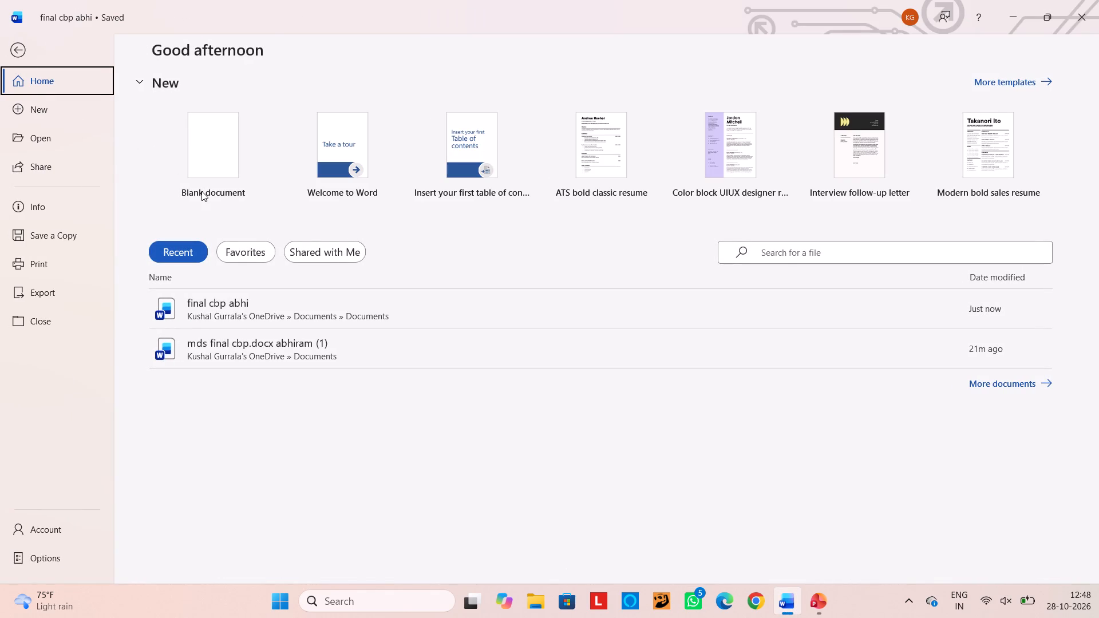
pyautogui.click(376, 308)
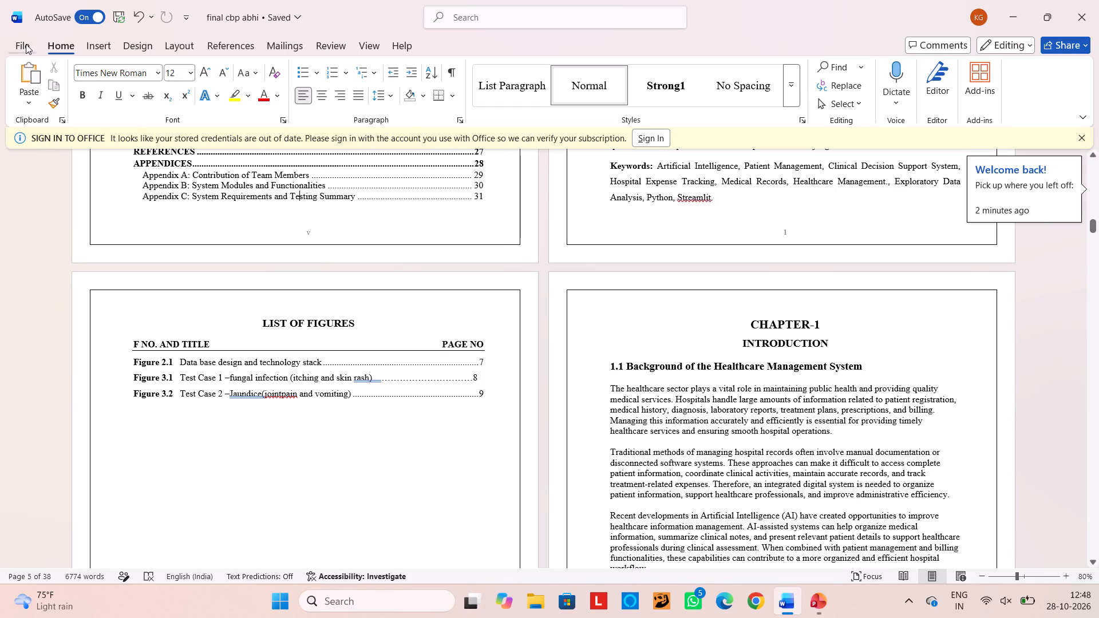
# Open the Save a Copy options for the finished report.
pyautogui.rightClick(26, 44)
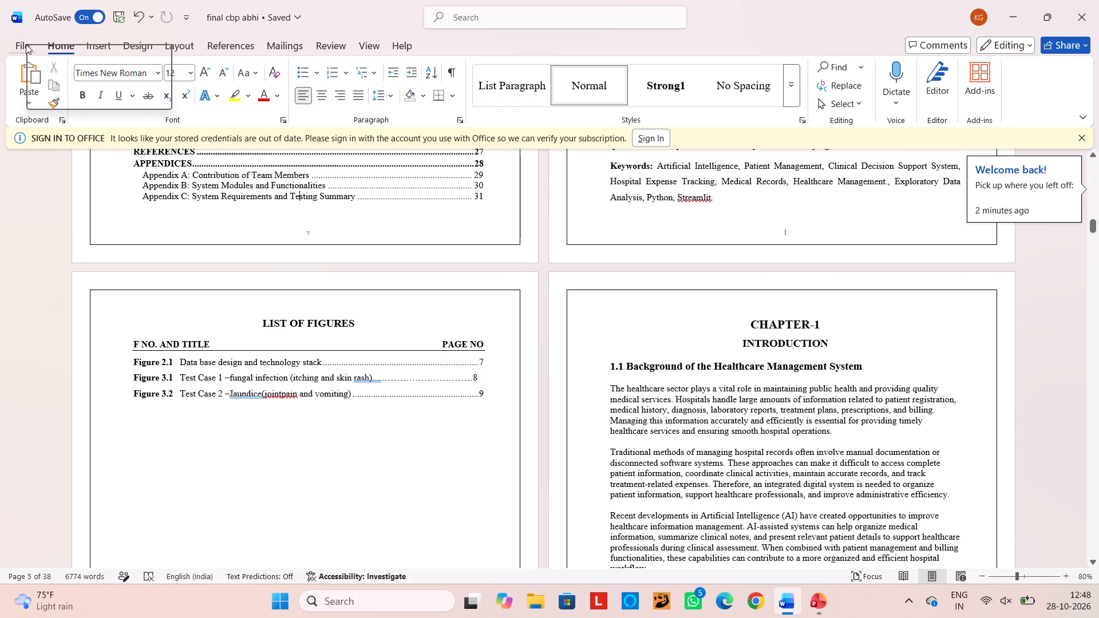
pyautogui.click(21, 46)
pyautogui.scroll(1, 19, 132)
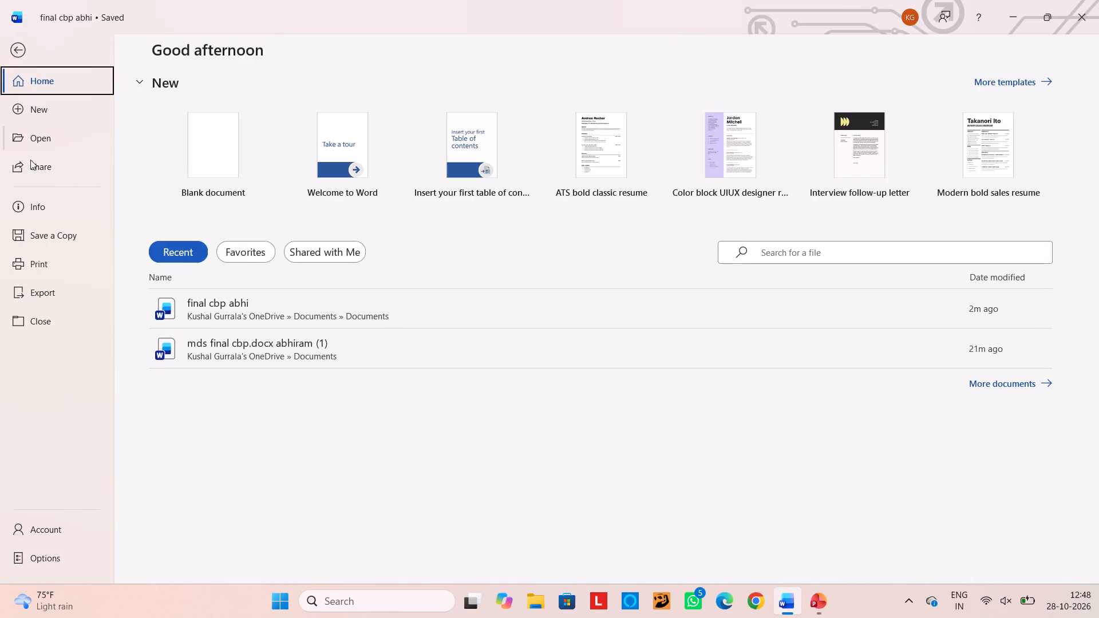
pyautogui.click(30, 182)
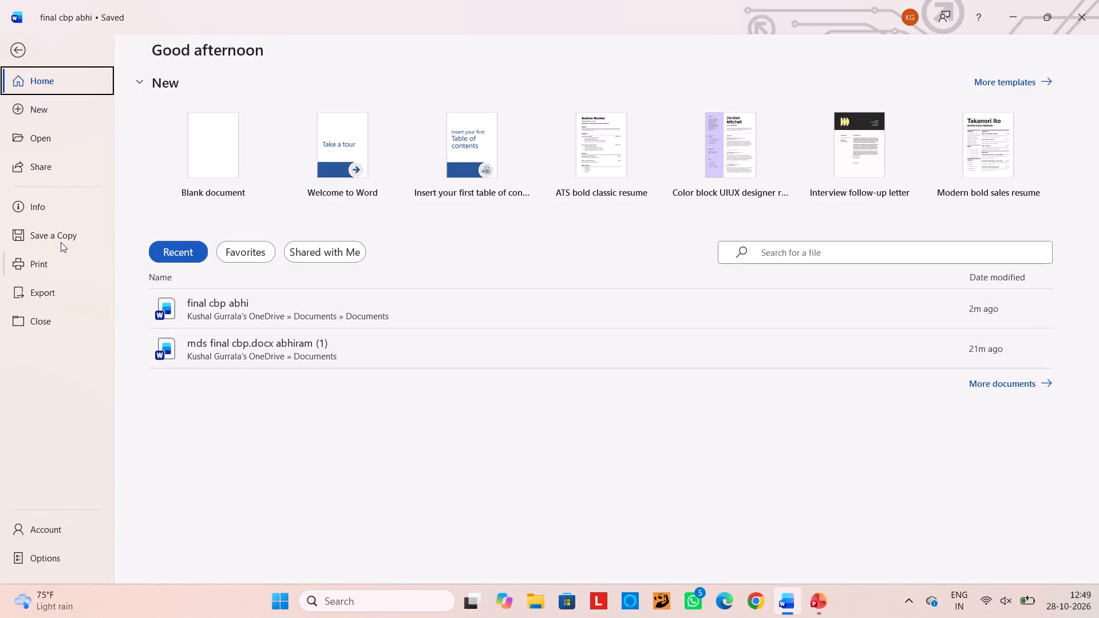
pyautogui.doubleClick(62, 239)
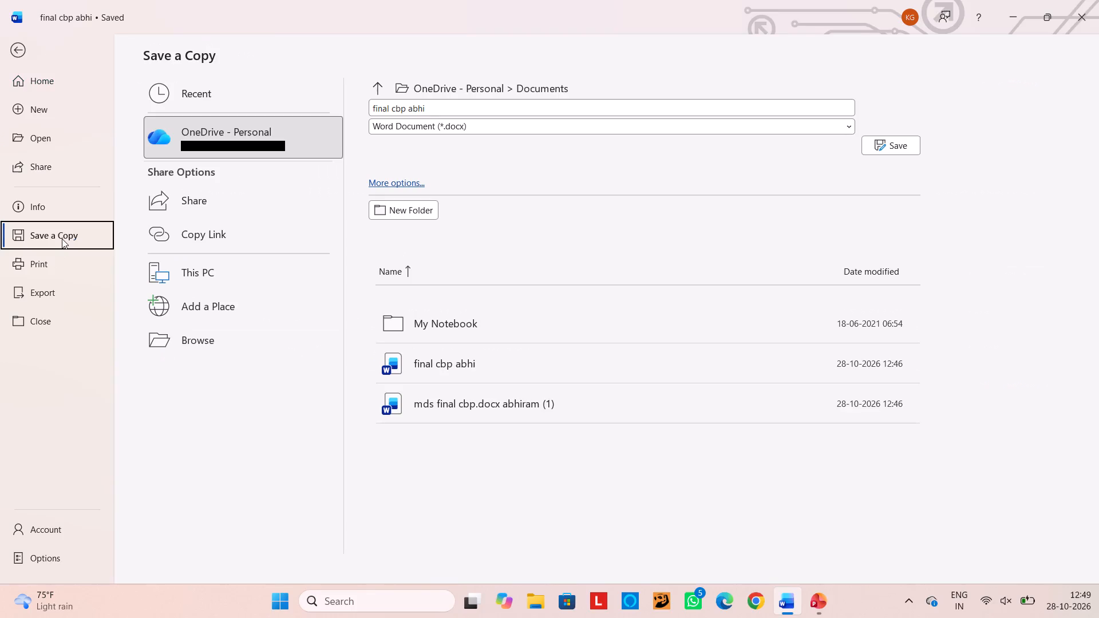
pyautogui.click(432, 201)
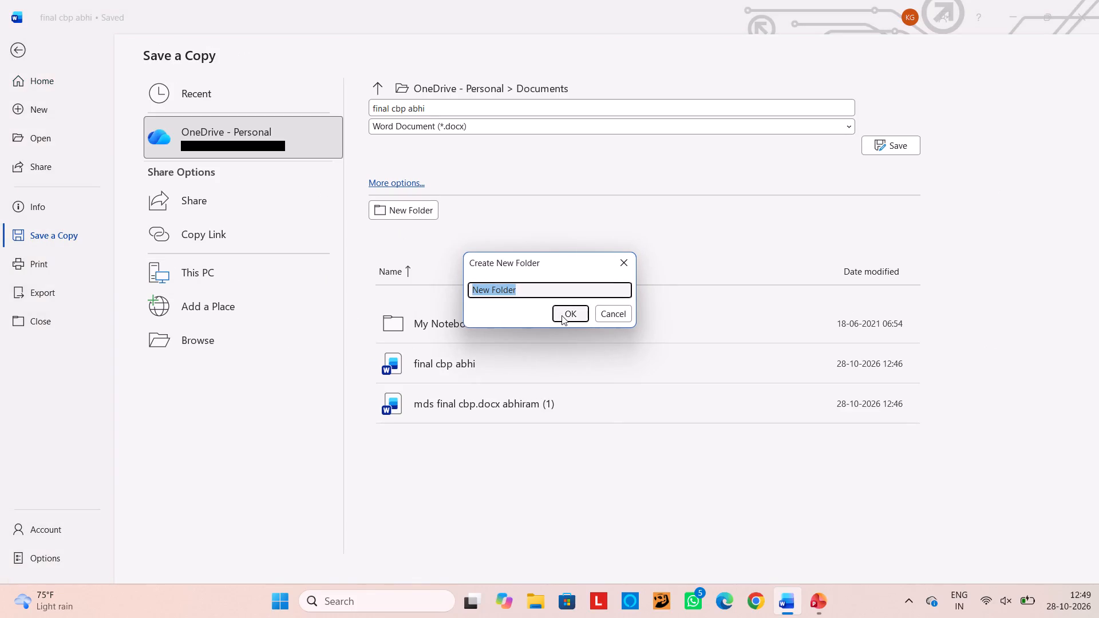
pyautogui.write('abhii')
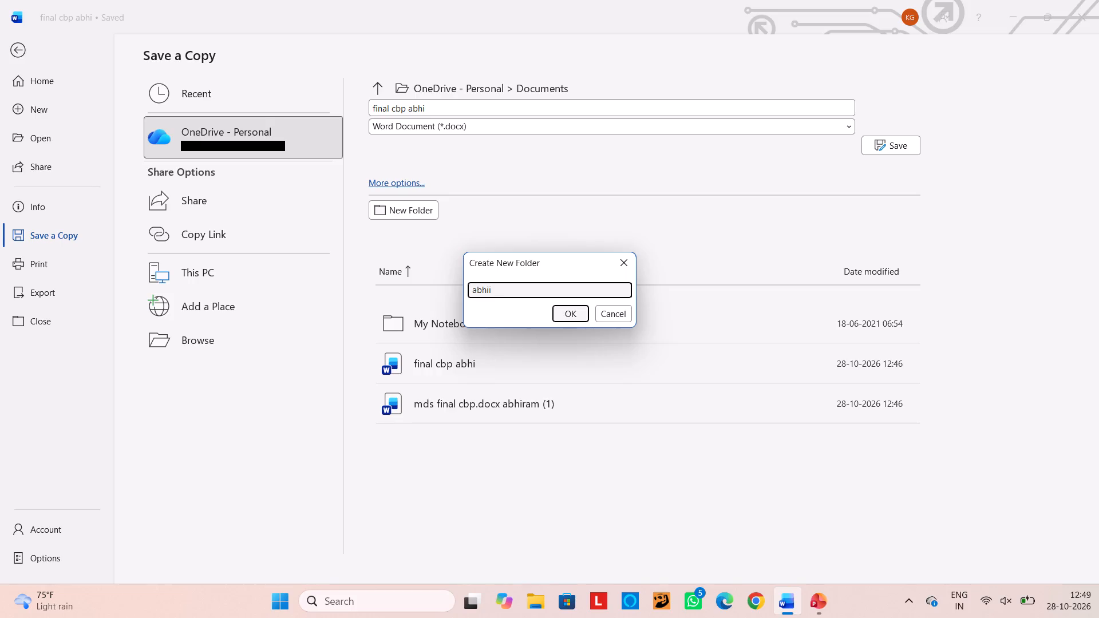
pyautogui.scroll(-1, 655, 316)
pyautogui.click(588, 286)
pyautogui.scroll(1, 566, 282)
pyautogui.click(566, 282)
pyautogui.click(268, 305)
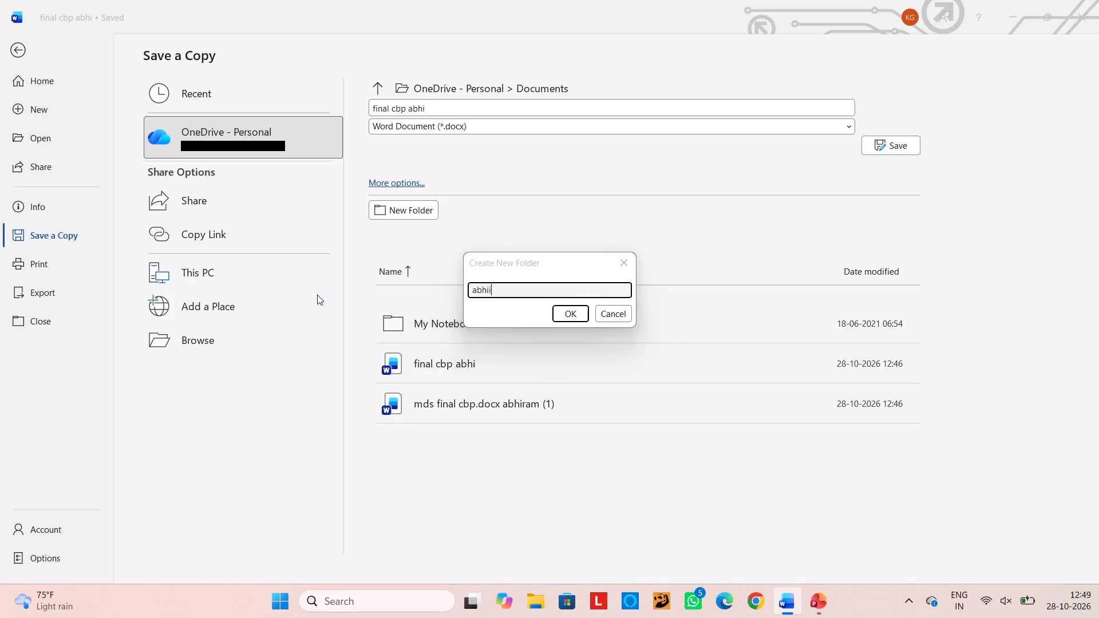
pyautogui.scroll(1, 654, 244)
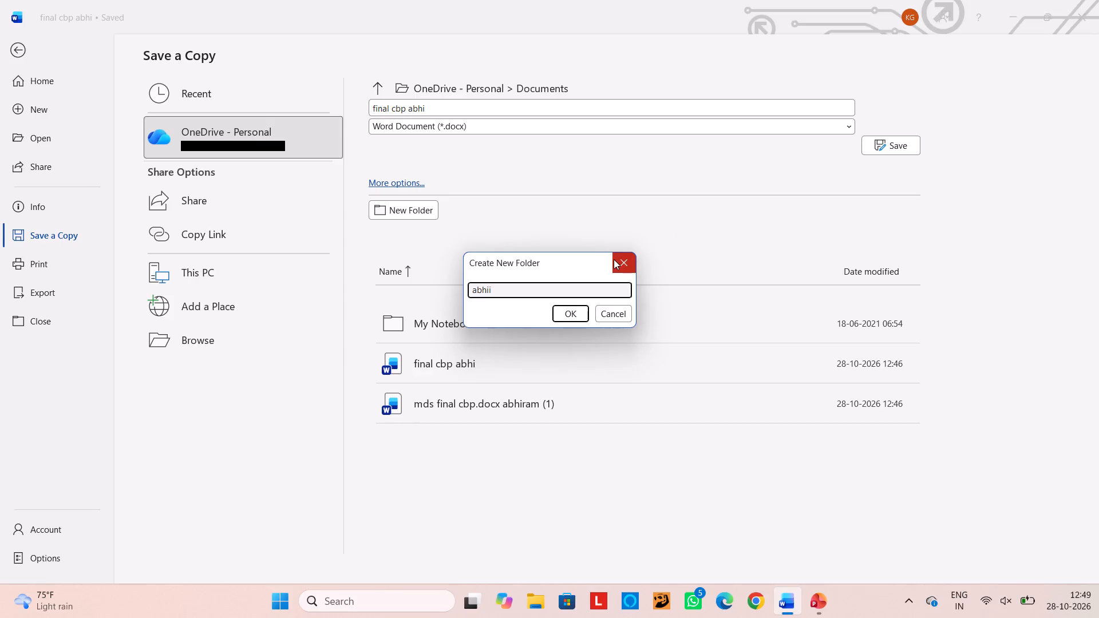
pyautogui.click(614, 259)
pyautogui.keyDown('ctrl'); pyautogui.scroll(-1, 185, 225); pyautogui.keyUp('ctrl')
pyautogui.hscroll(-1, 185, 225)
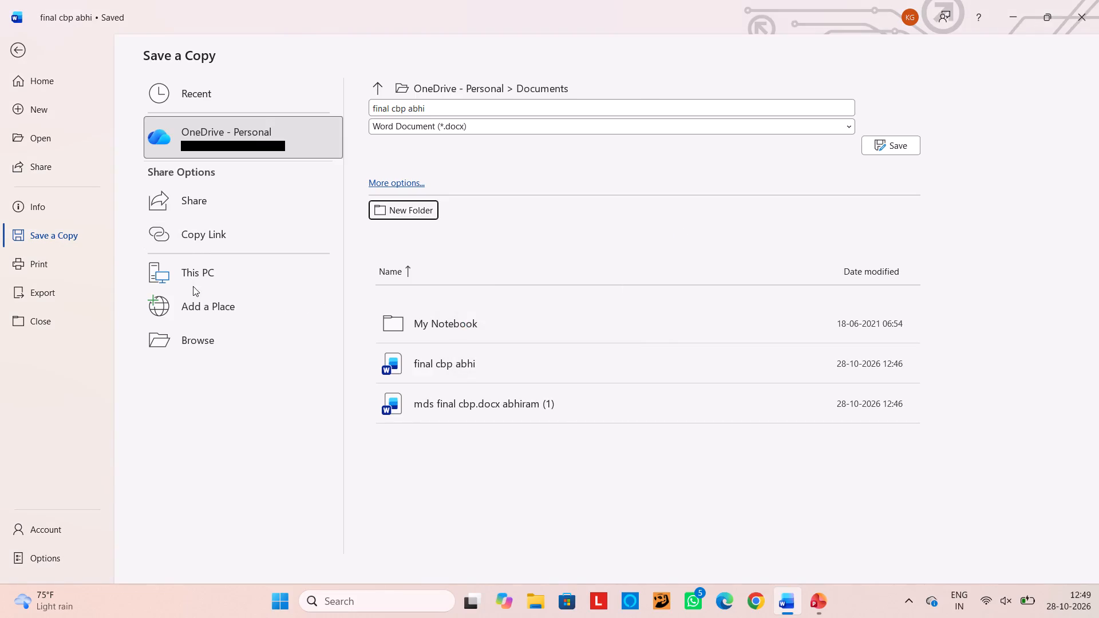
# Save a copy of the report as a Word document named final cbp abhi in this PC's local Documents folder.
pyautogui.click(193, 286)
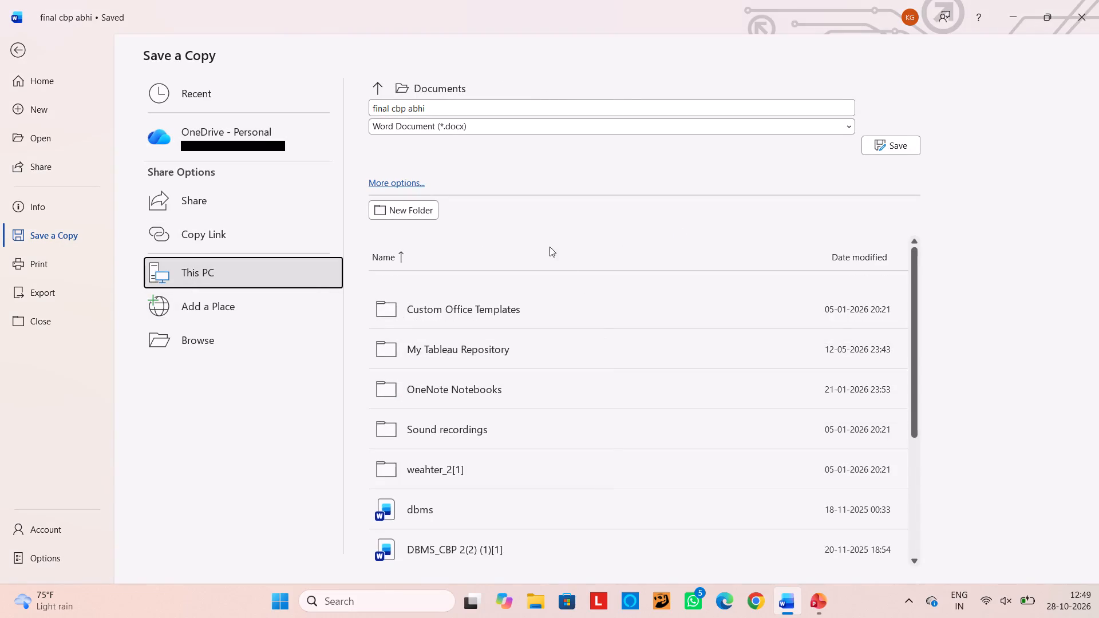
pyautogui.click(435, 163)
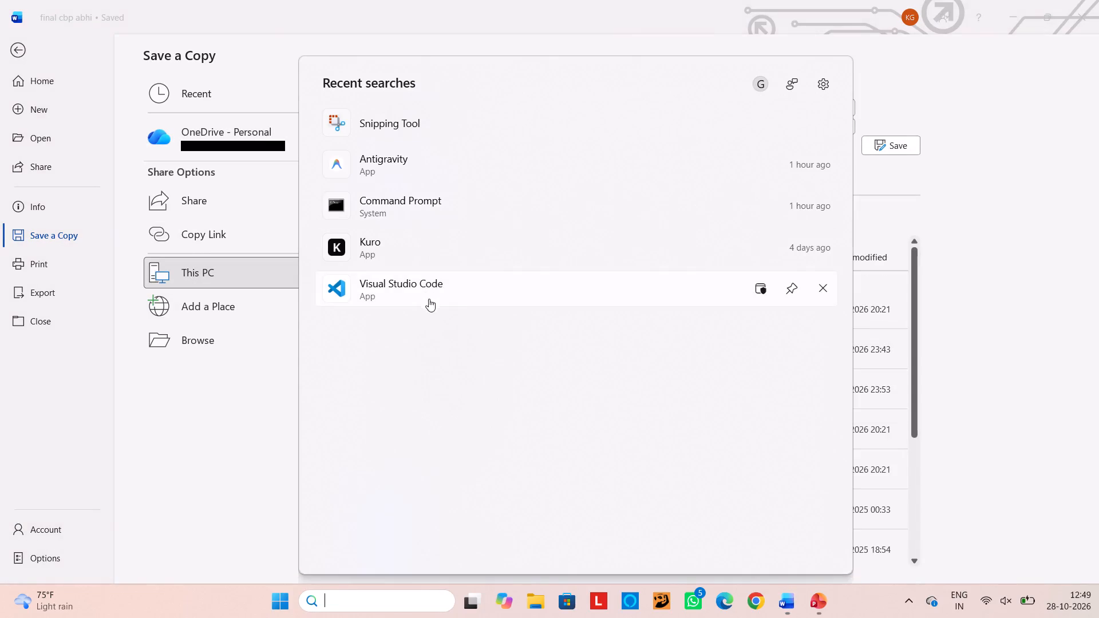
pyautogui.click(920, 6)
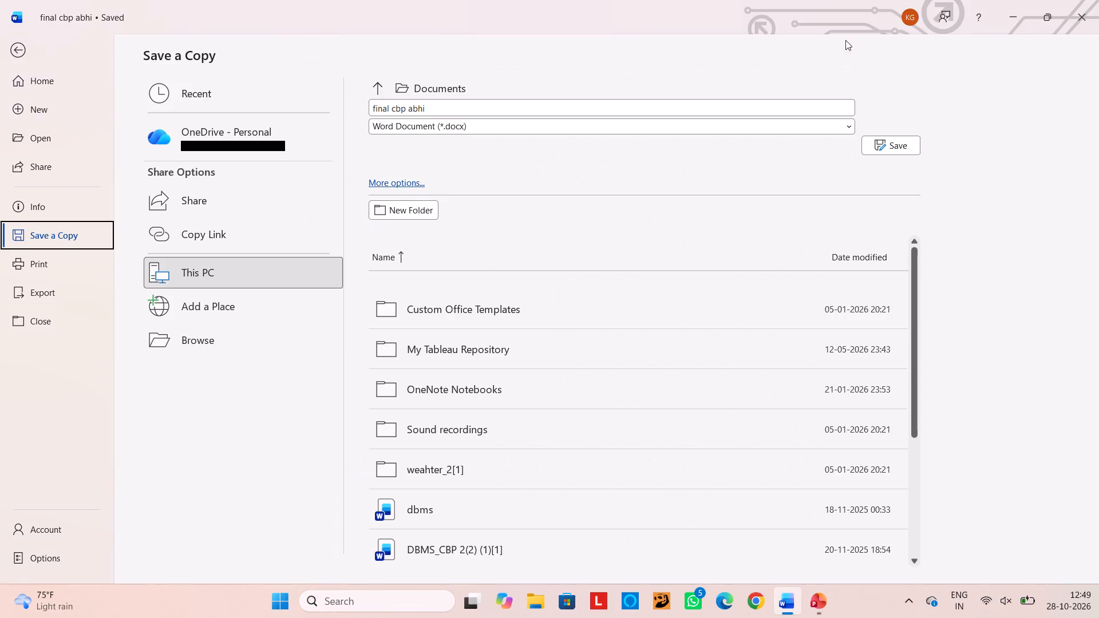
pyautogui.scroll(-4, 671, 192)
pyautogui.keyDown('ctrl'); pyautogui.scroll(1, 671, 192); pyautogui.keyUp('ctrl')
pyautogui.click(260, 263)
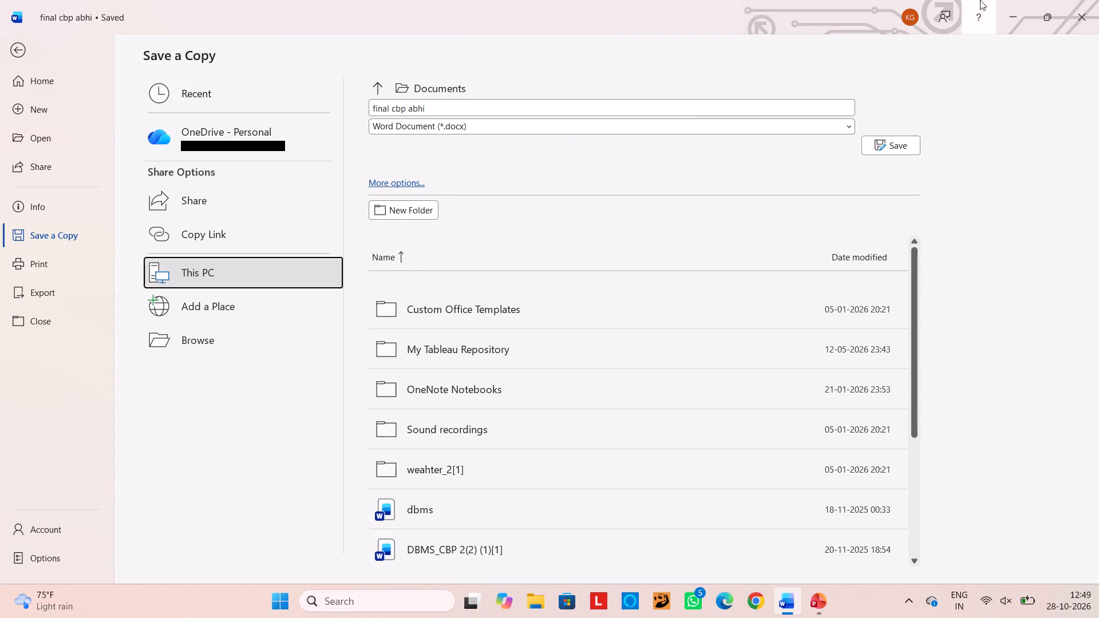
pyautogui.click(902, 156)
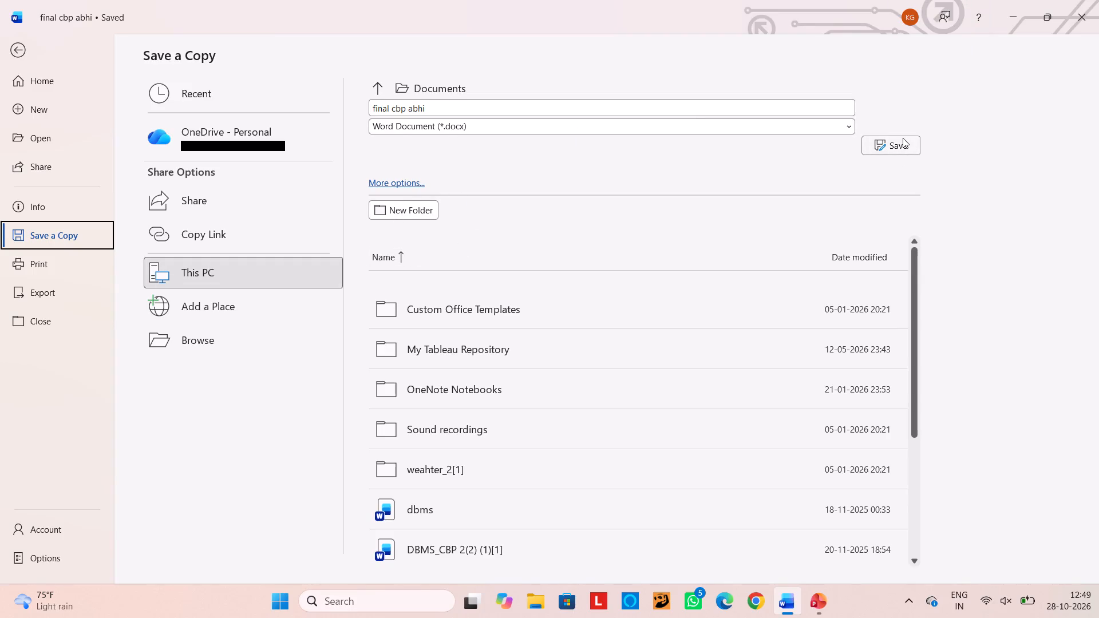
# Save the report copy as a Word document named final cbp abhi in this PC's Documents folder.
pyautogui.click(891, 146)
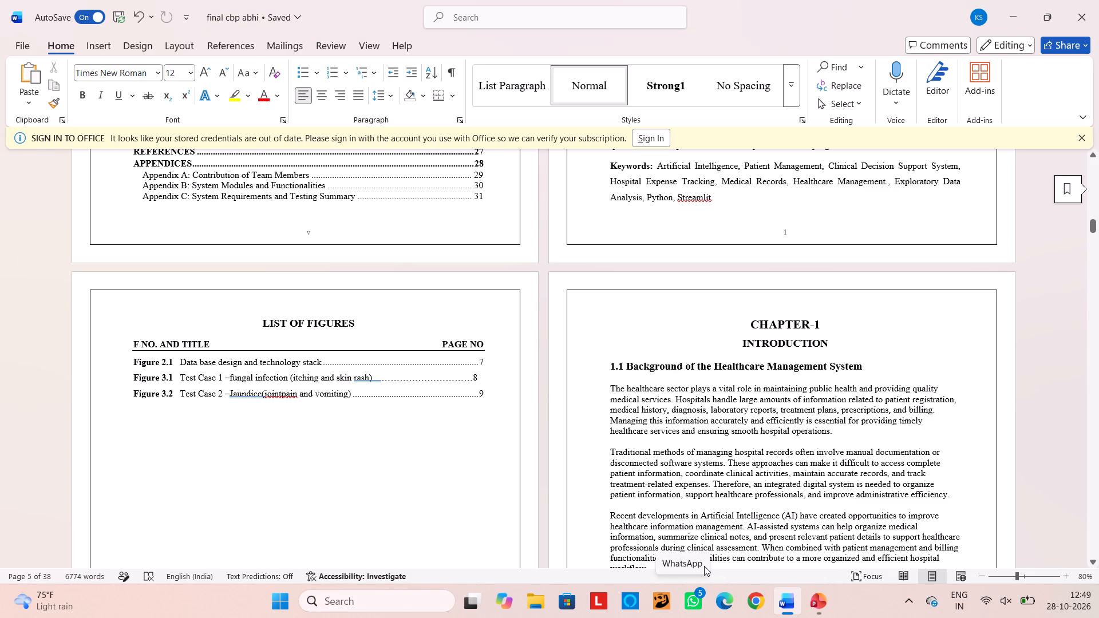
# Switch from the saved report to WhatsApp.
pyautogui.click(681, 586)
pyautogui.click(692, 604)
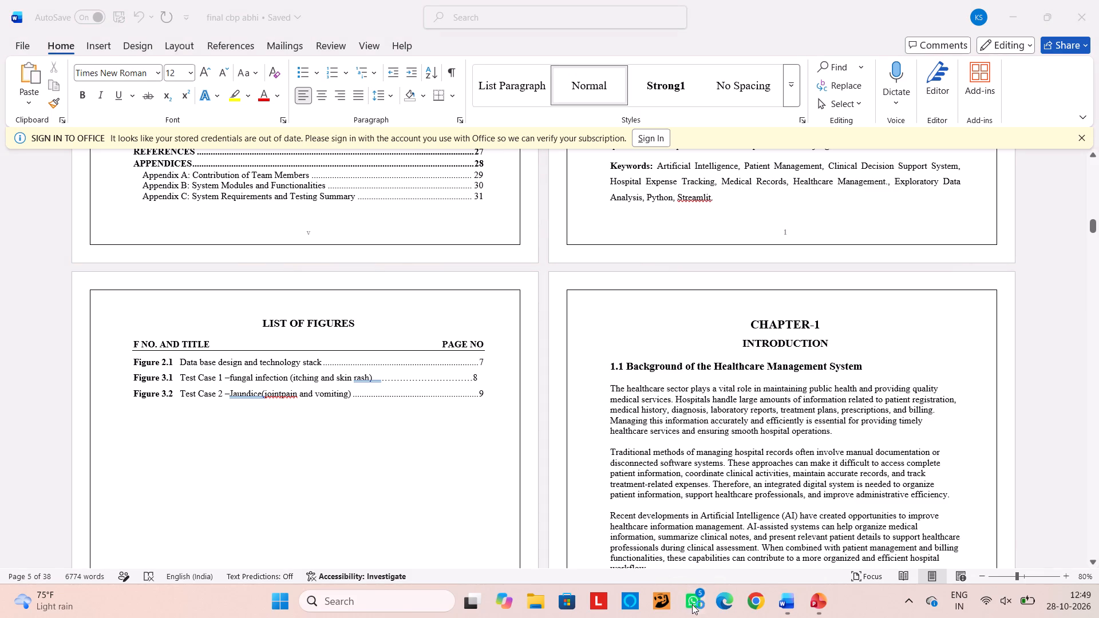
pyautogui.click(693, 601)
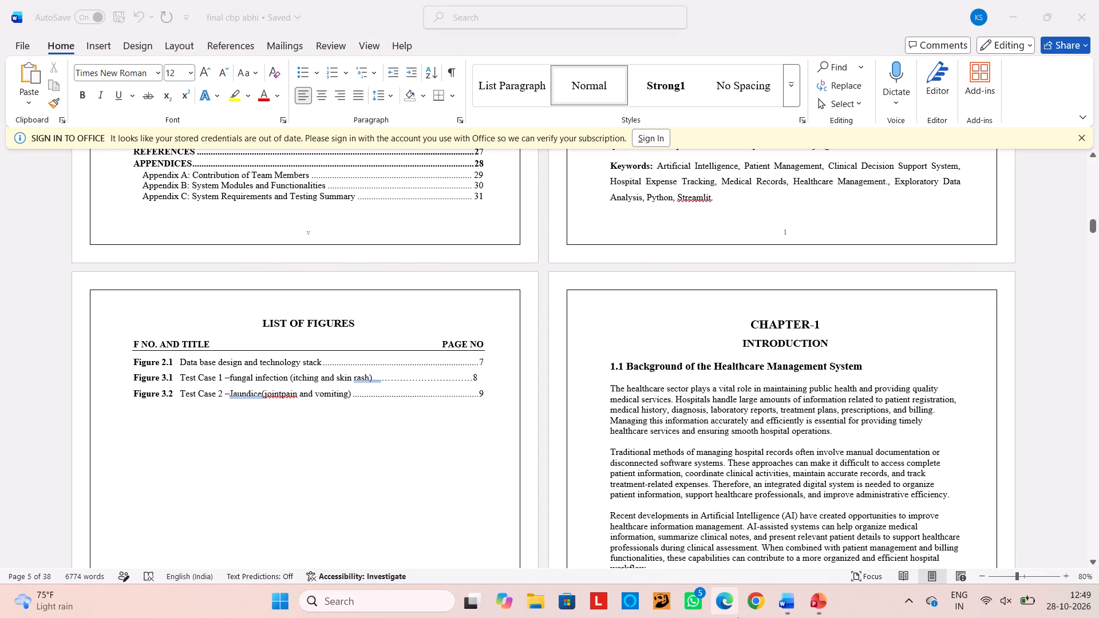
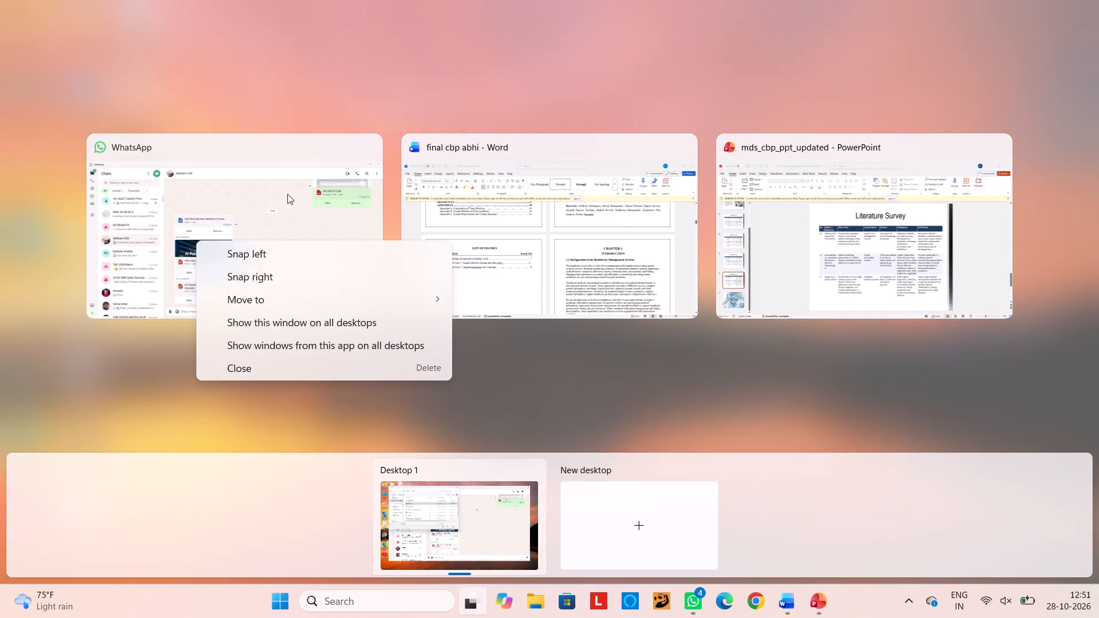
# Switch to the open WhatsApp window.
pyautogui.click(287, 194)
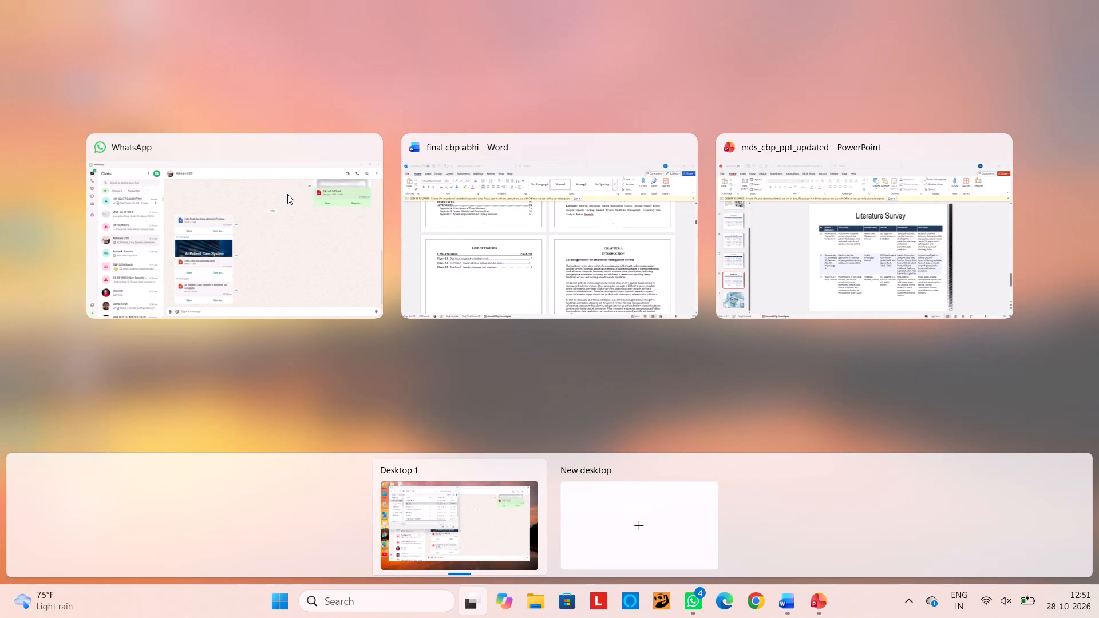
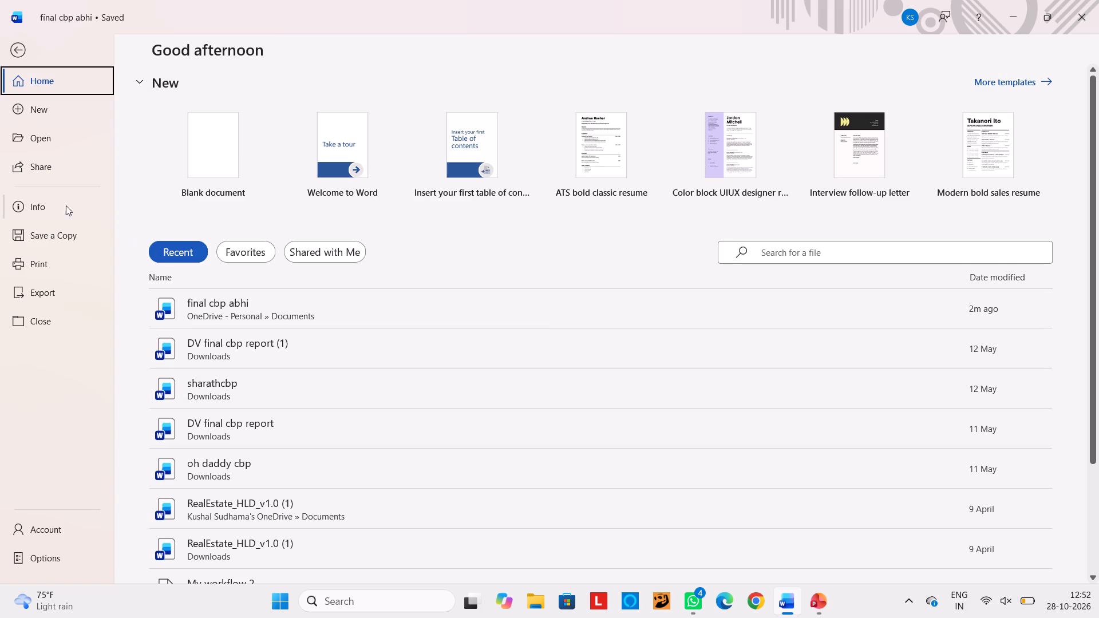
# Open the document information page for the final cbp abhi report.
pyautogui.click(42, 213)
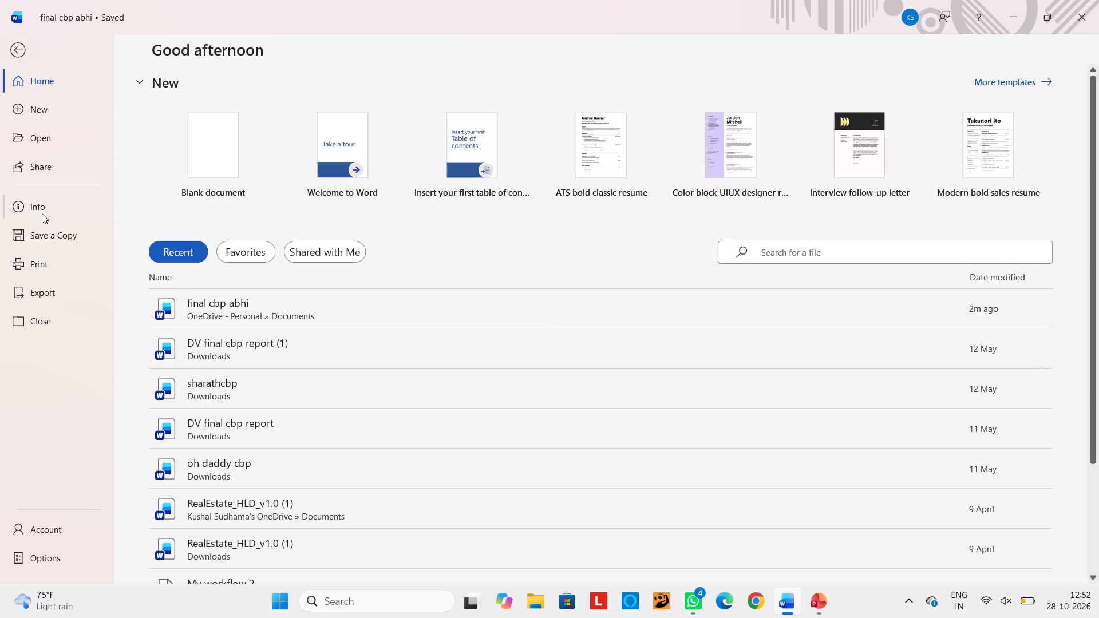
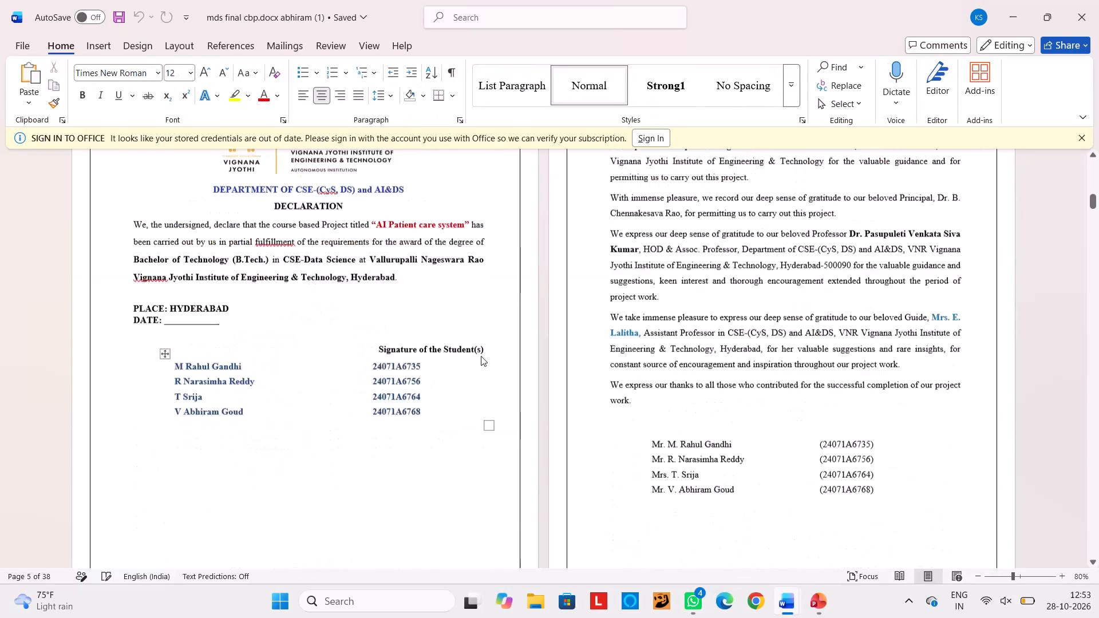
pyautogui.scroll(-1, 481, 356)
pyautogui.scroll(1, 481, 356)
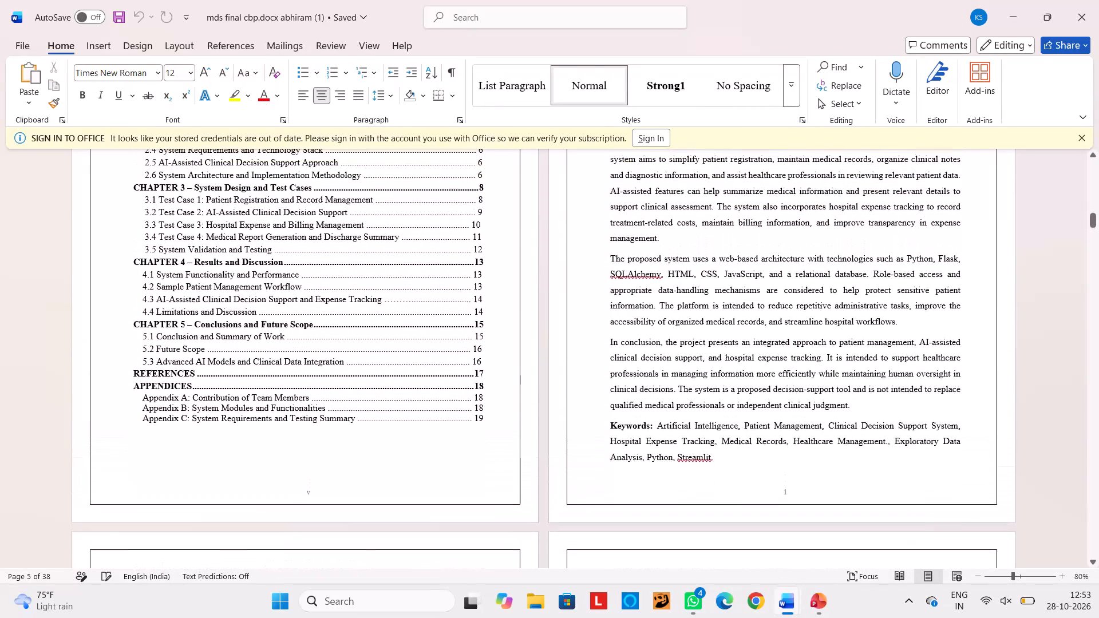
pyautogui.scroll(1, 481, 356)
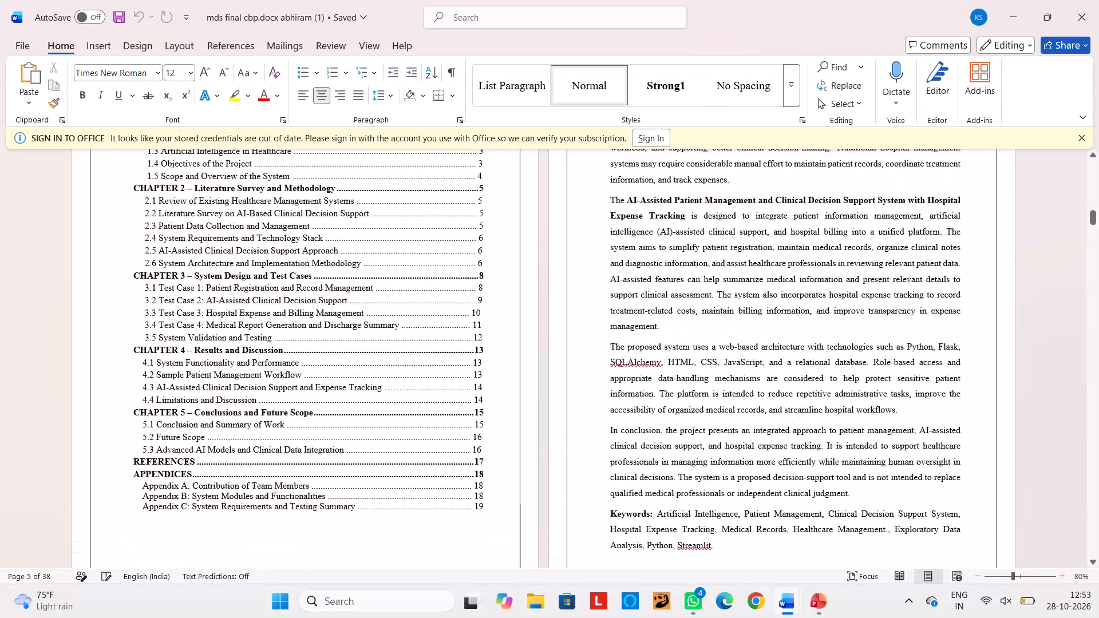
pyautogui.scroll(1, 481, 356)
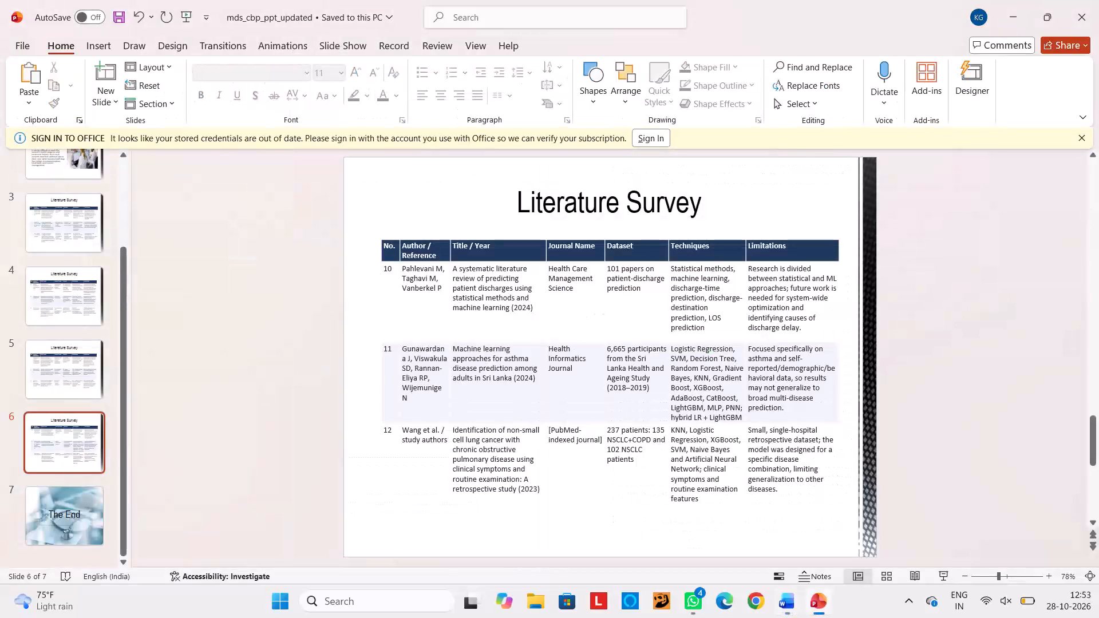
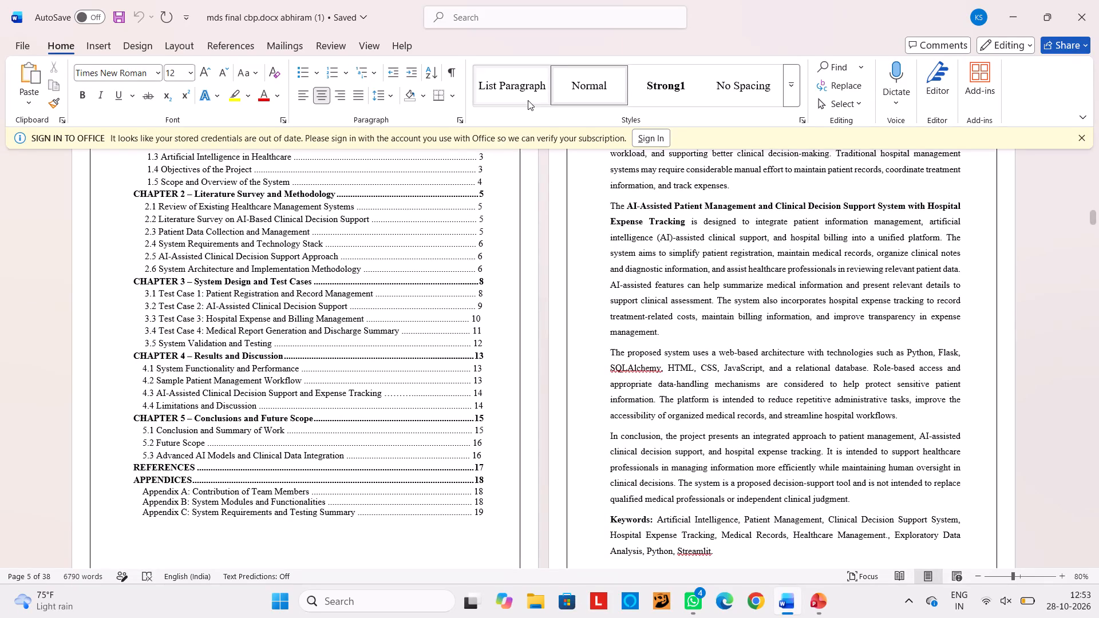
# Open the recent document "final cbp abhi" and check its table of contents page.
pyautogui.click(31, 43)
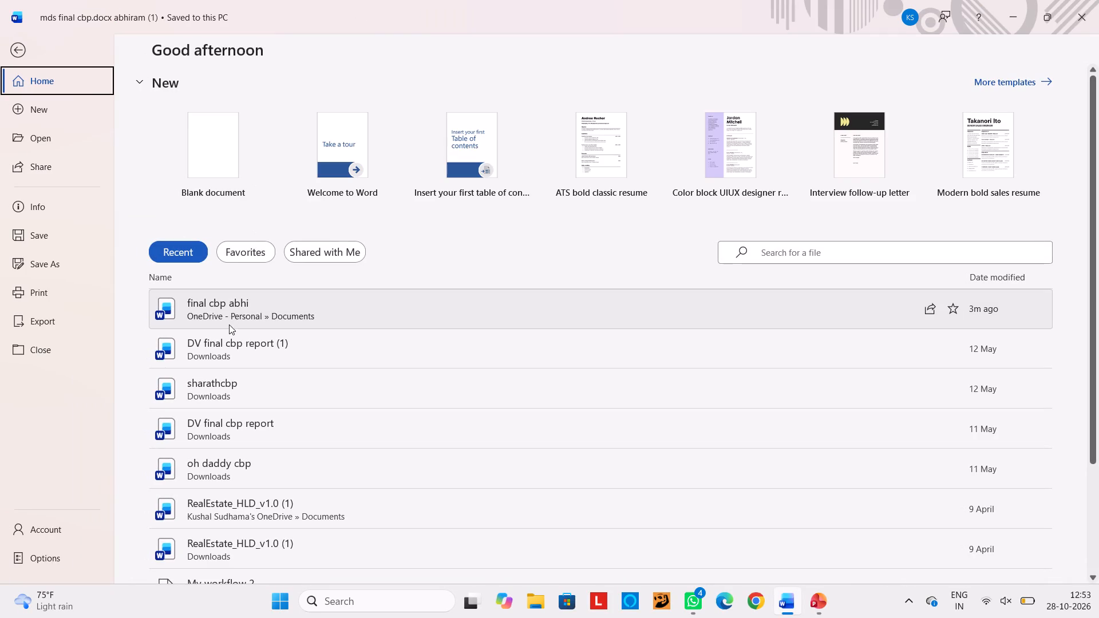
pyautogui.click(240, 305)
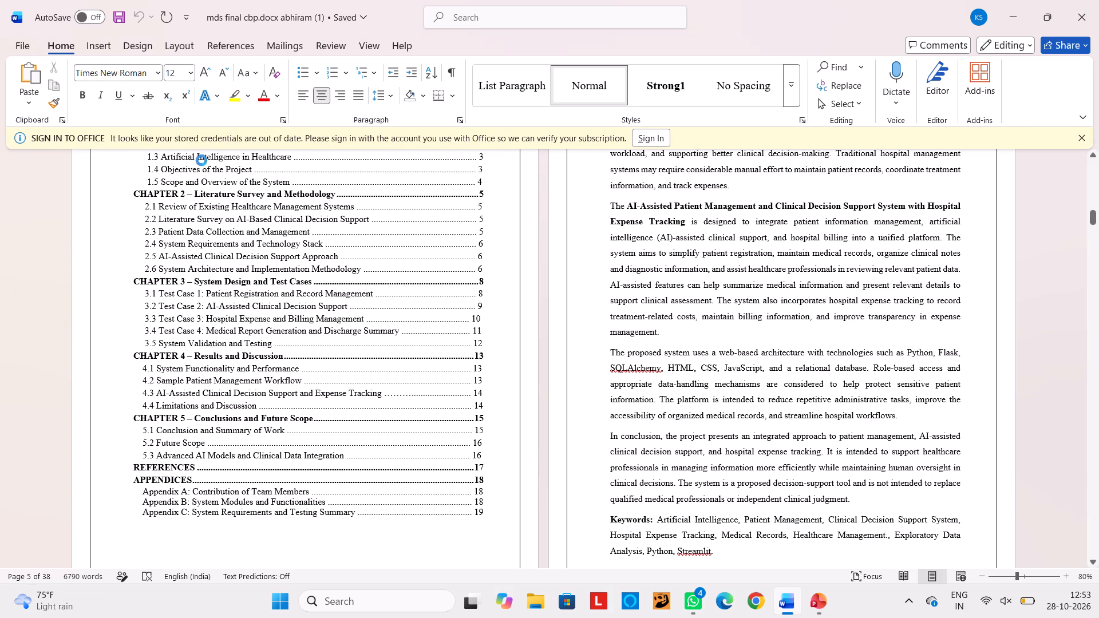
pyautogui.scroll(-2, 373, 341)
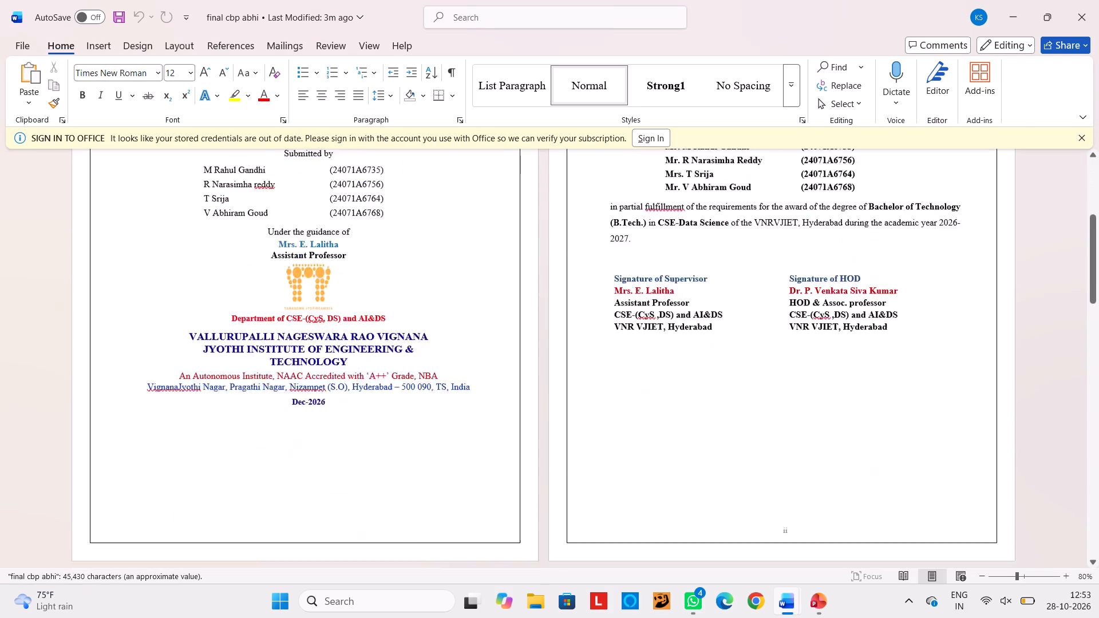
pyautogui.scroll(-5, 373, 341)
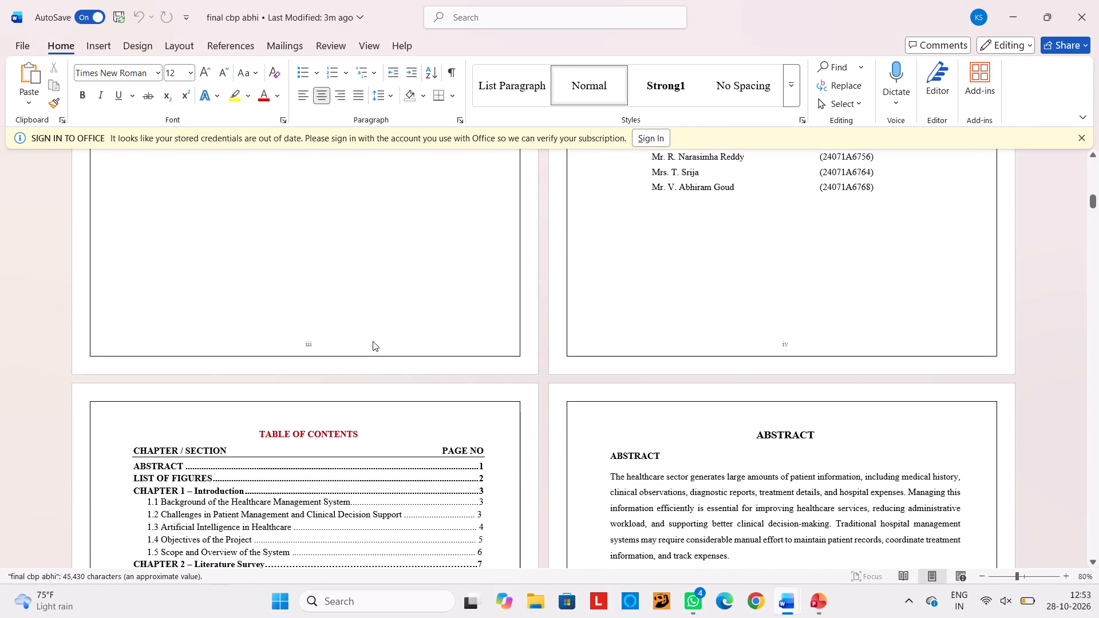
pyautogui.scroll(-2, 373, 341)
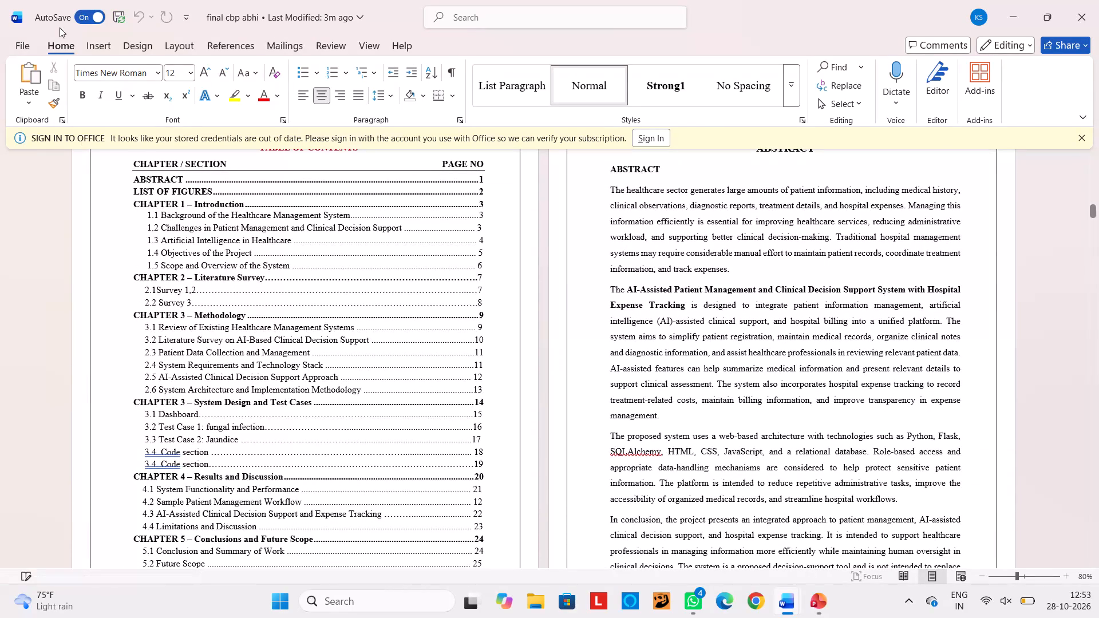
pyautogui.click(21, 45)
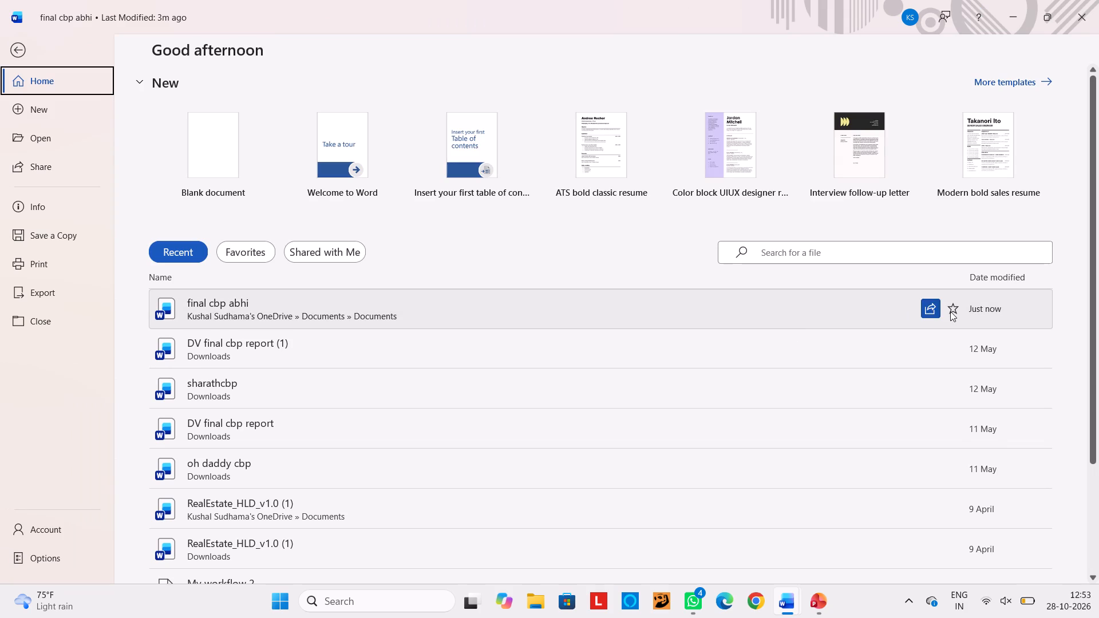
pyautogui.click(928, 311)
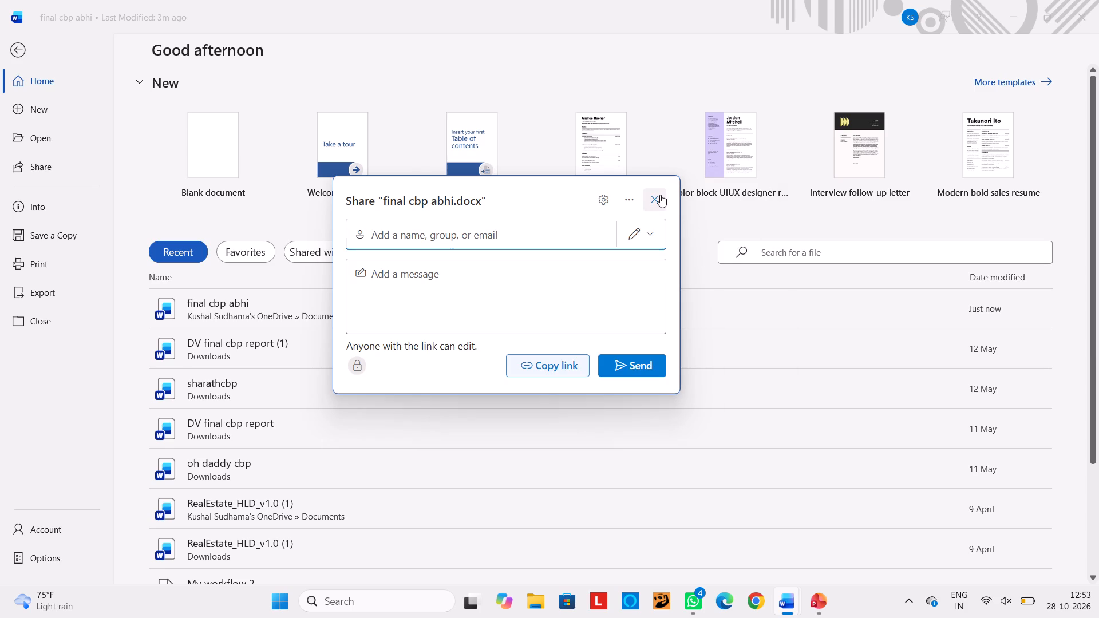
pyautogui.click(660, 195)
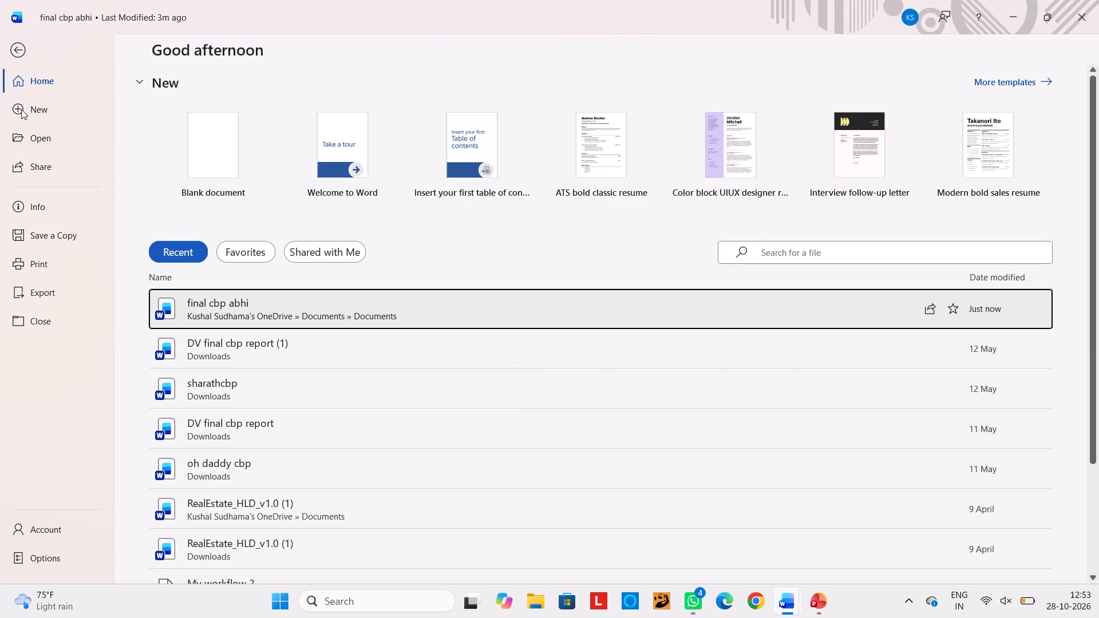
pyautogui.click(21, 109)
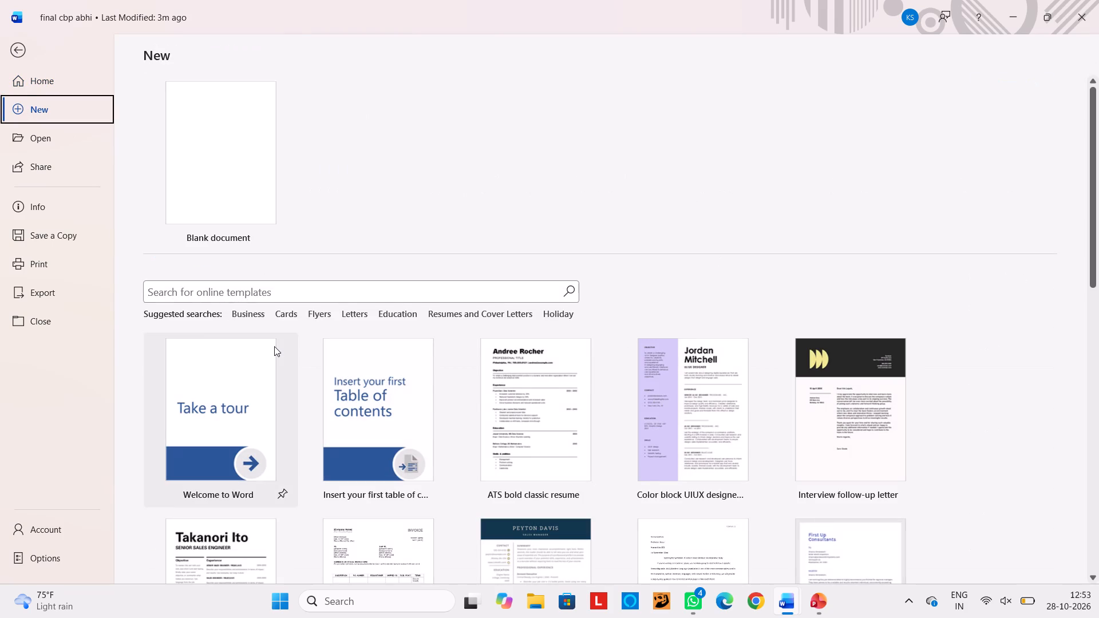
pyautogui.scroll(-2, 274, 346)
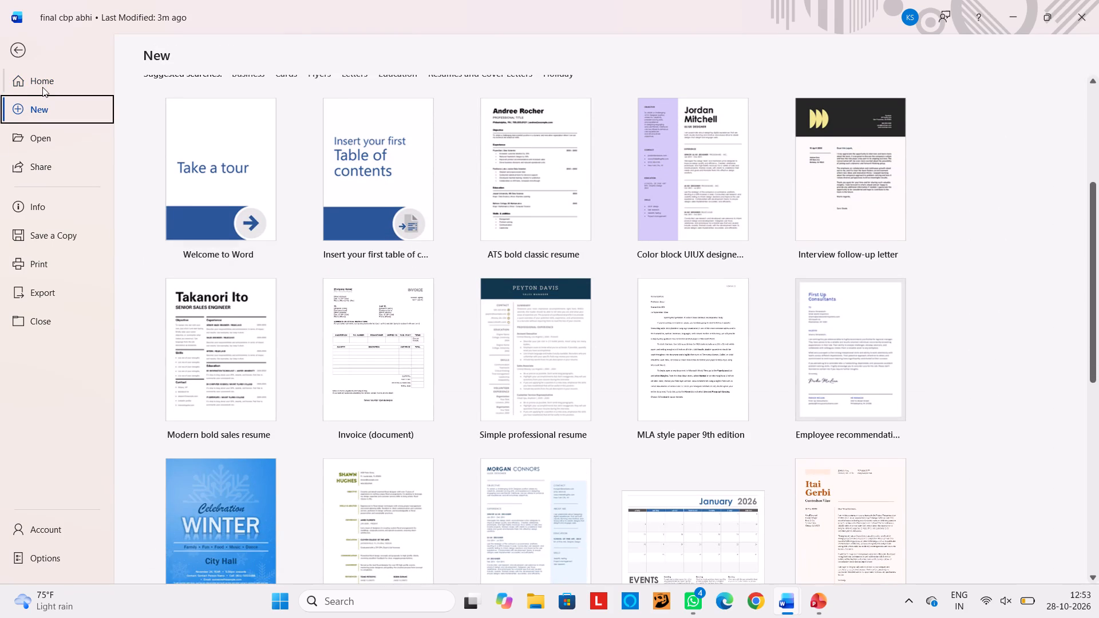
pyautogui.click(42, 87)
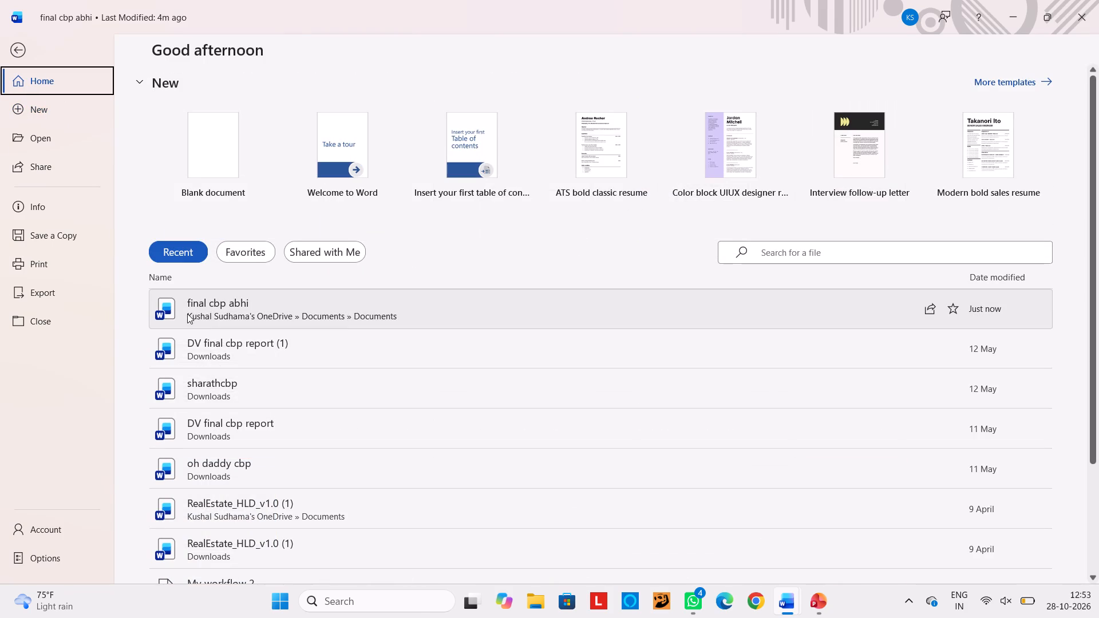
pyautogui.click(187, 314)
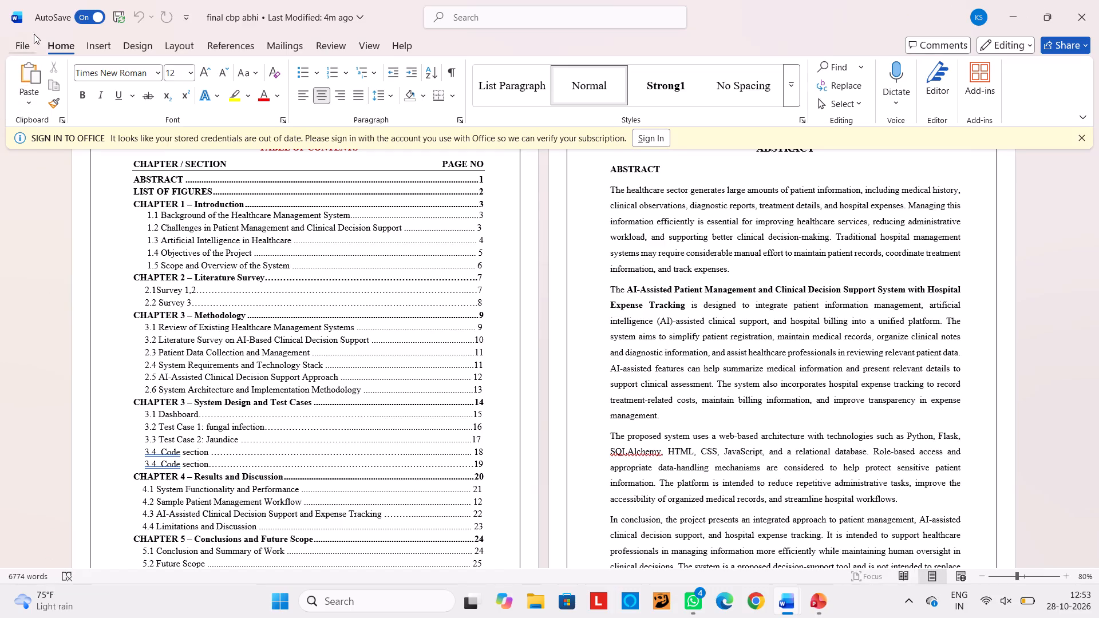
# Start saving a copy of "final cbp abhi", check the OneDrive and This PC locations, and browse for a destination folder.
pyautogui.click(18, 43)
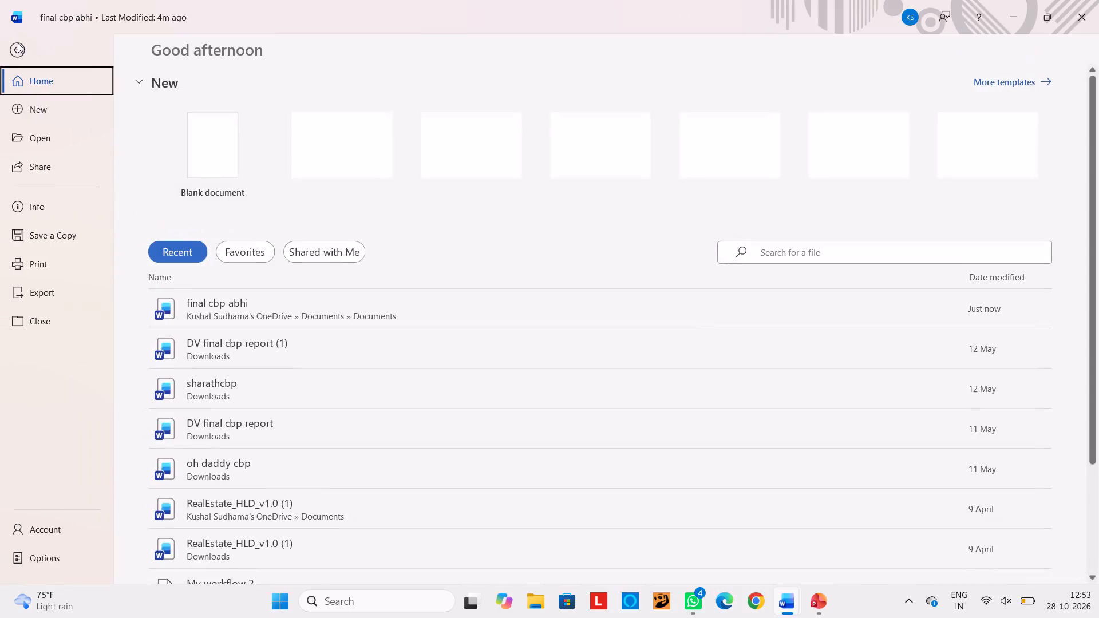
pyautogui.click(47, 230)
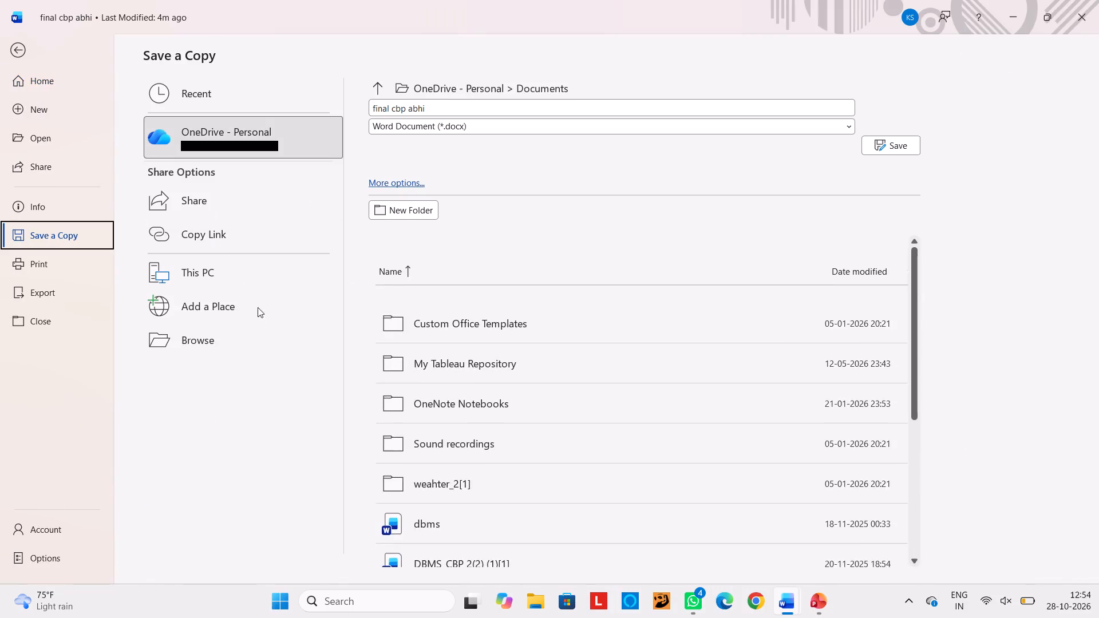
pyautogui.scroll(-4, 473, 361)
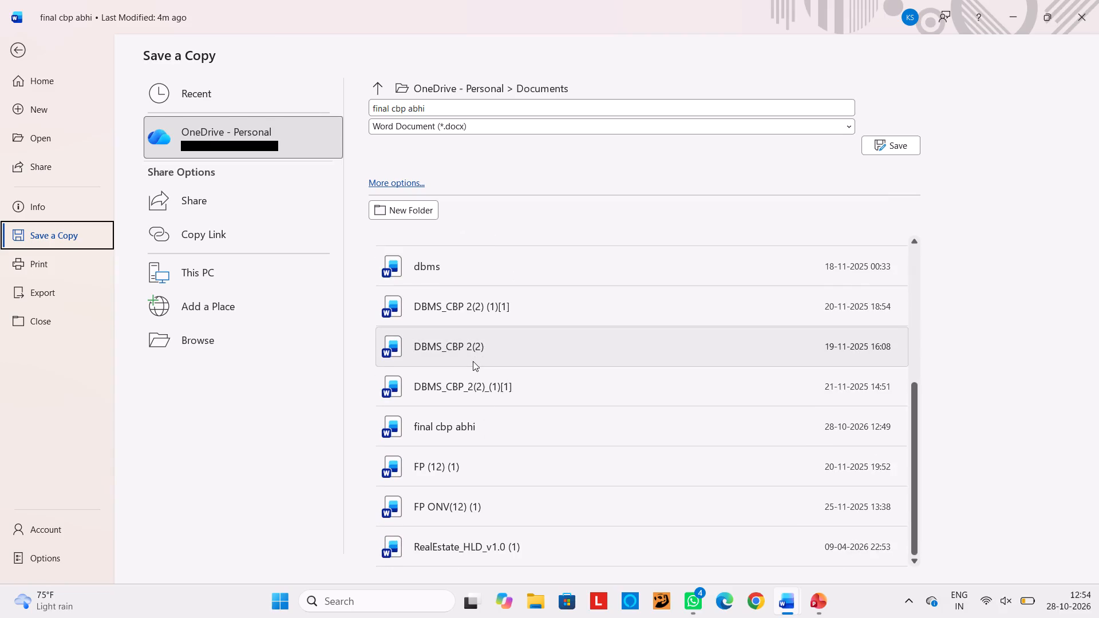
pyautogui.scroll(4, 473, 361)
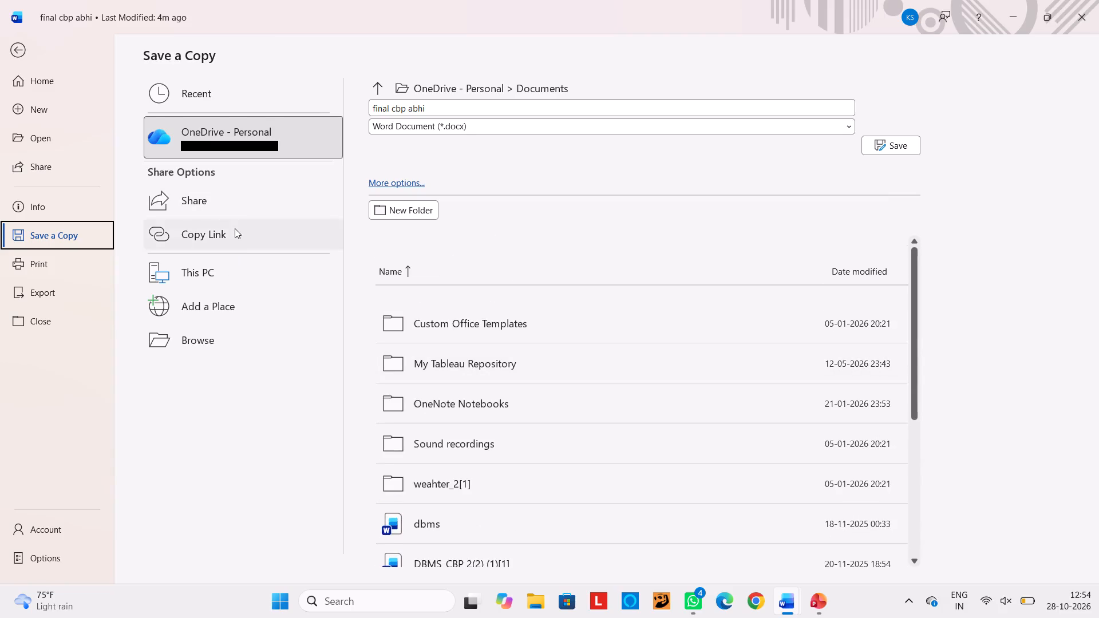
pyautogui.click(201, 271)
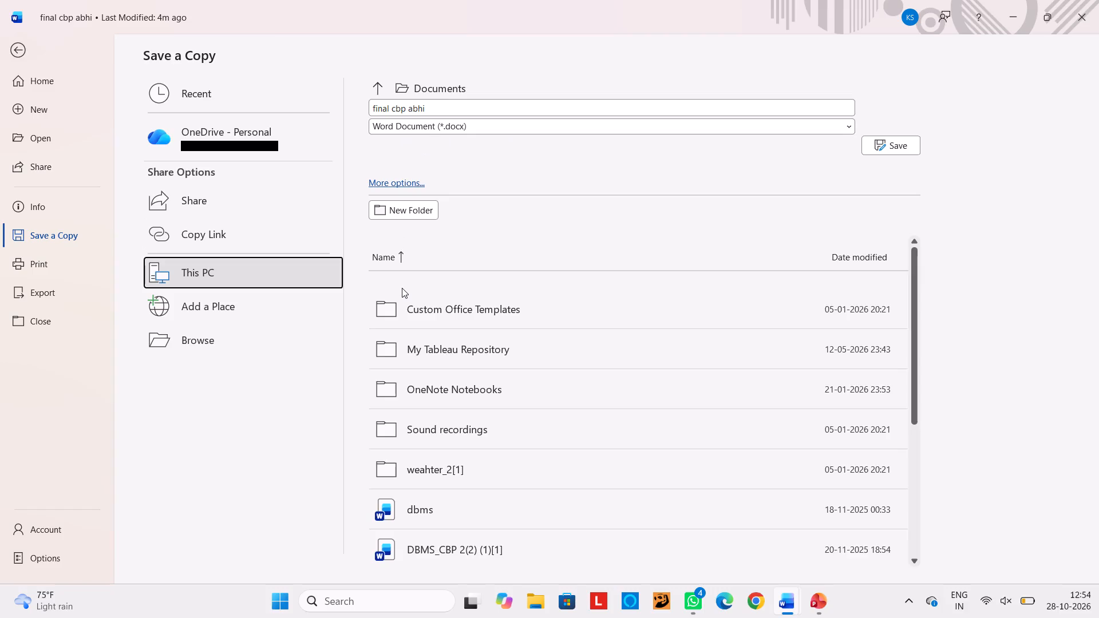
pyautogui.scroll(-2, 402, 288)
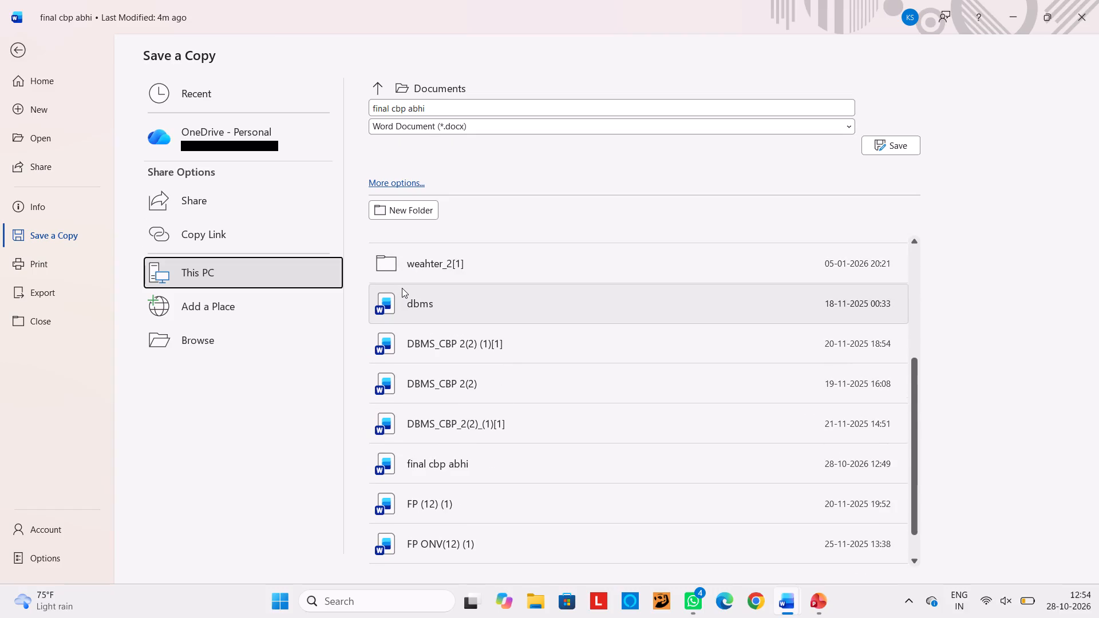
pyautogui.scroll(-1, 402, 288)
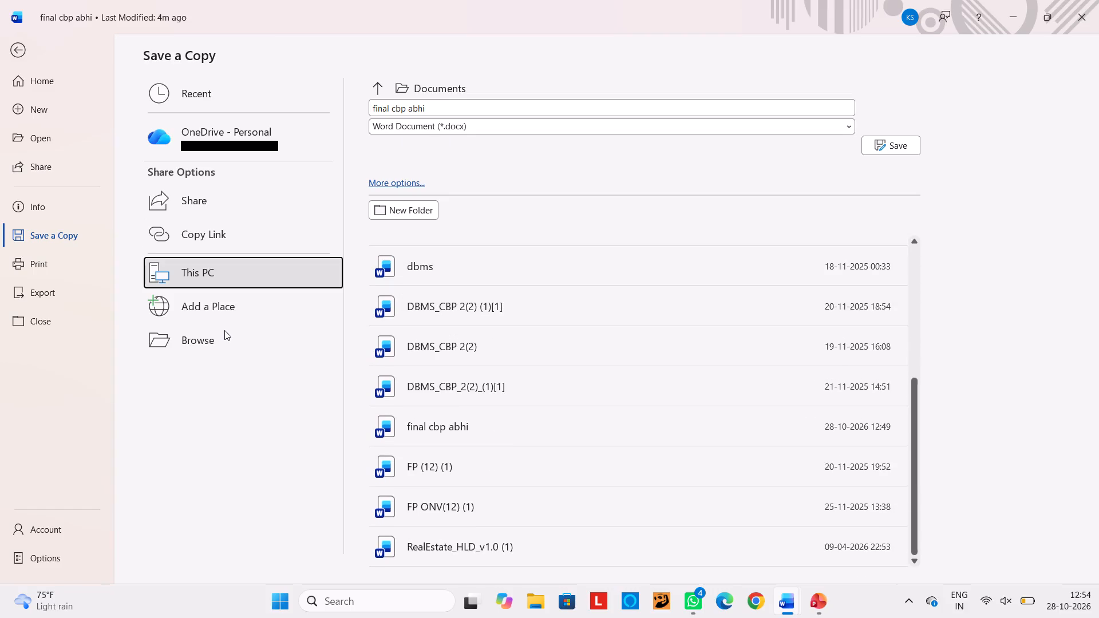
pyautogui.click(234, 306)
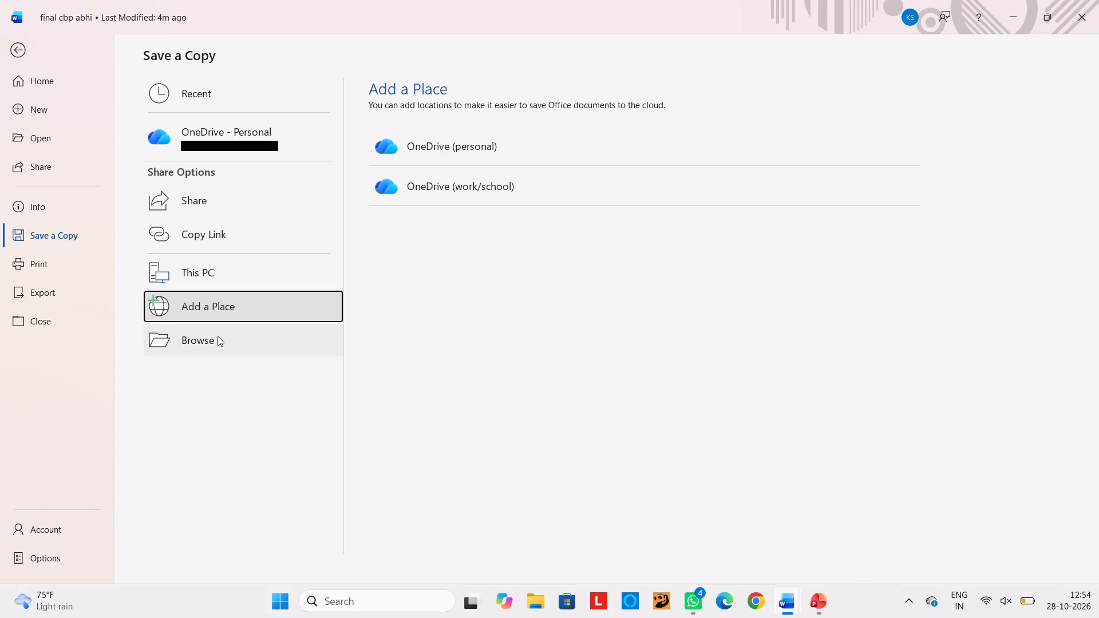
pyautogui.click(218, 336)
pyautogui.click(218, 336)
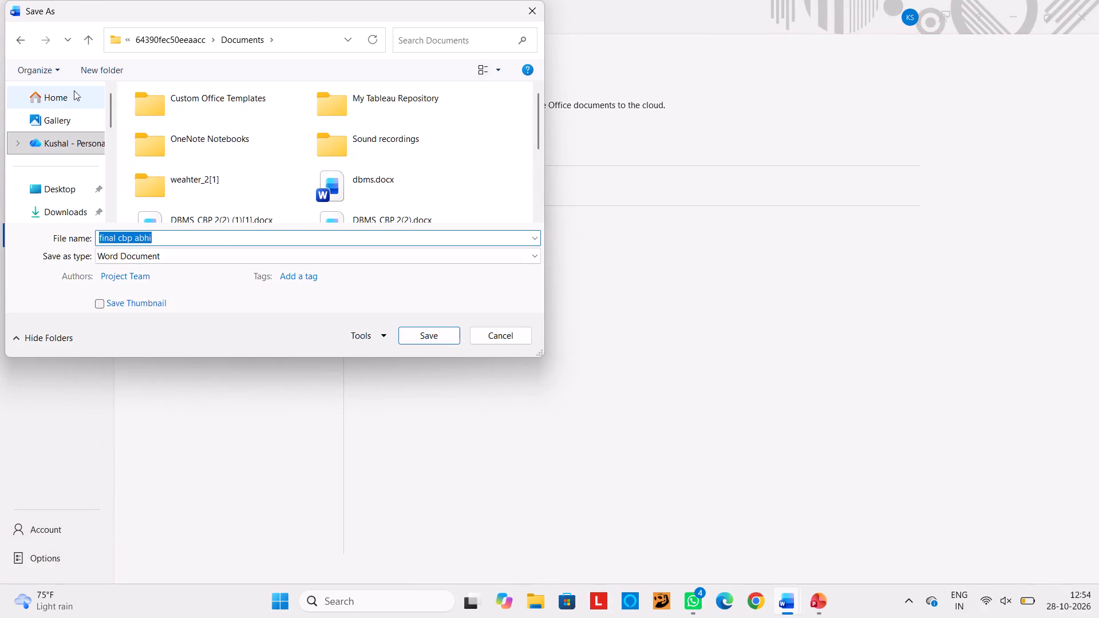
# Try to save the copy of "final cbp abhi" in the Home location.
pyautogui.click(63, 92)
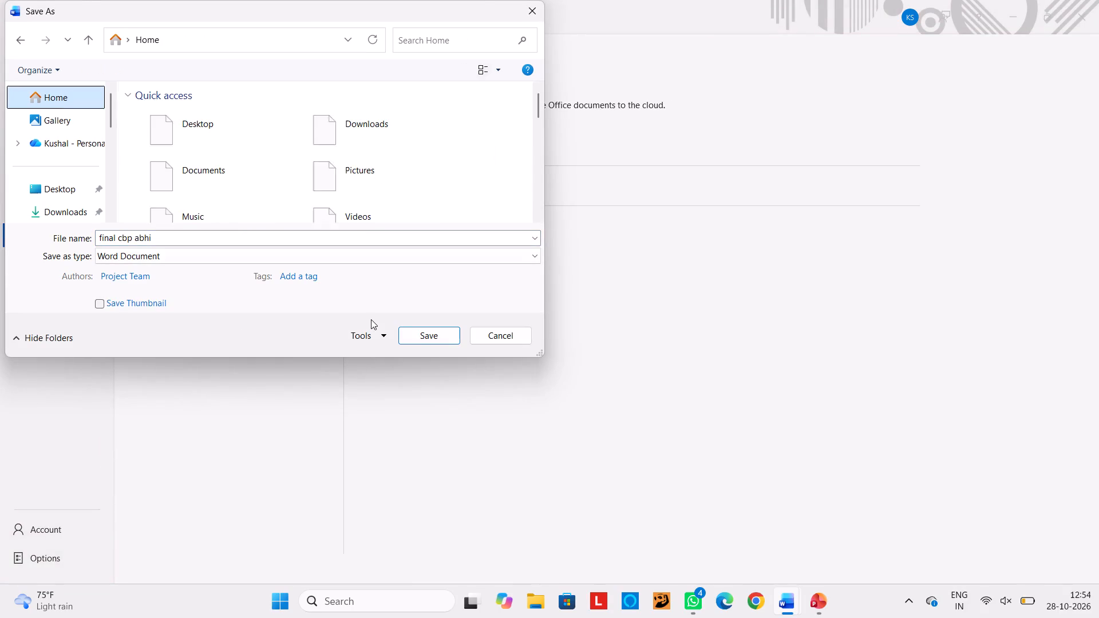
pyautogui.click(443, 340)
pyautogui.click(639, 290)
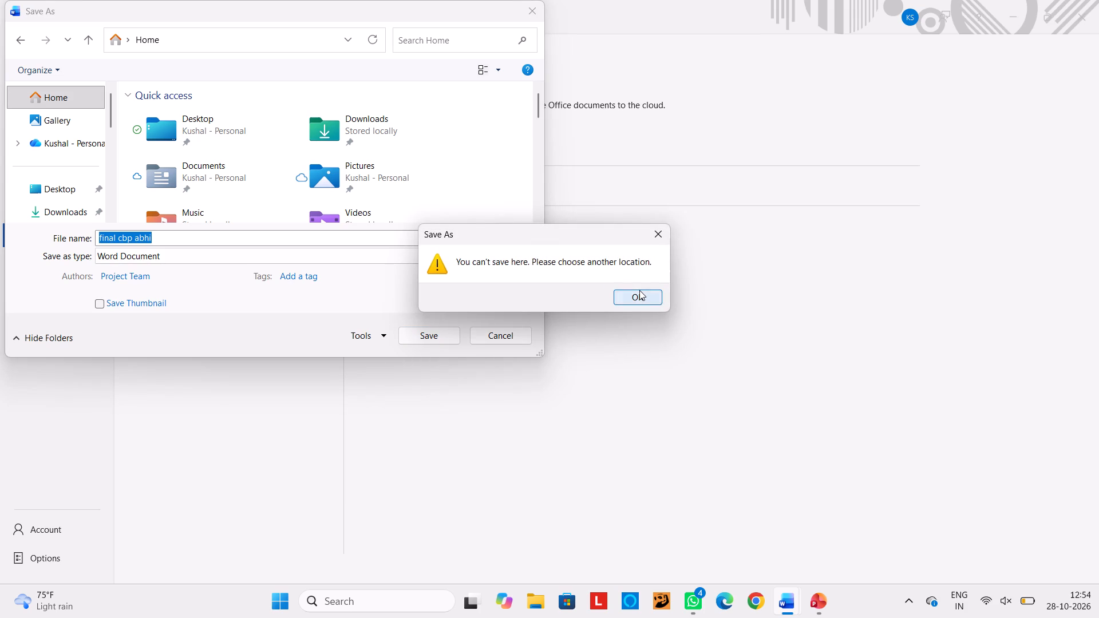
# Save the copy to the Desktop folder as a Word Document named "final cbp abhi".
pyautogui.click(59, 190)
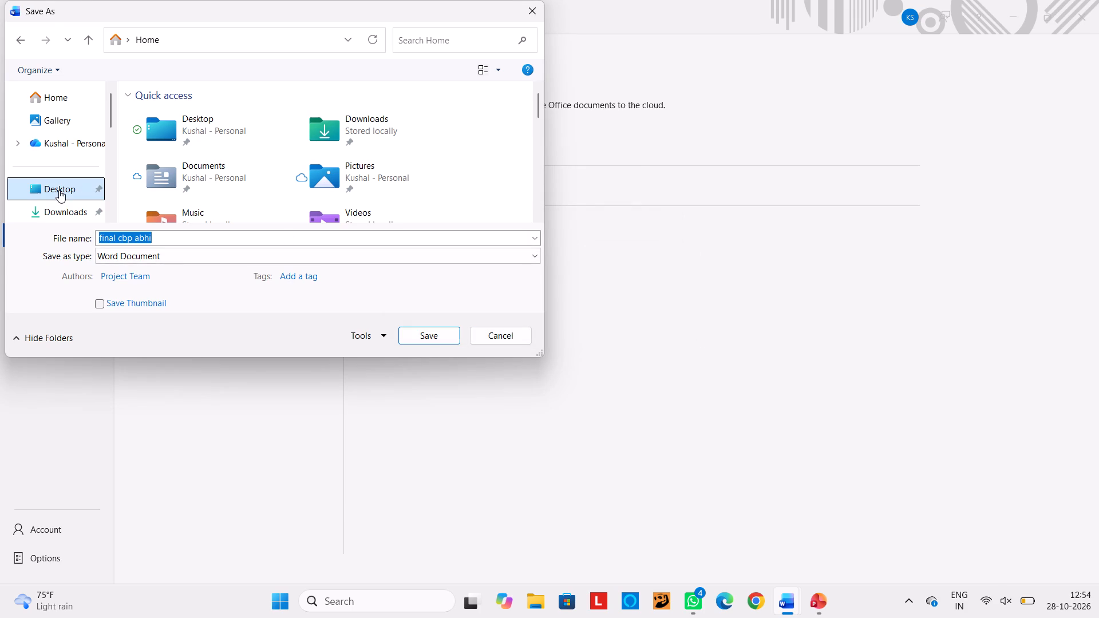
pyautogui.click(417, 338)
pyautogui.click(417, 338)
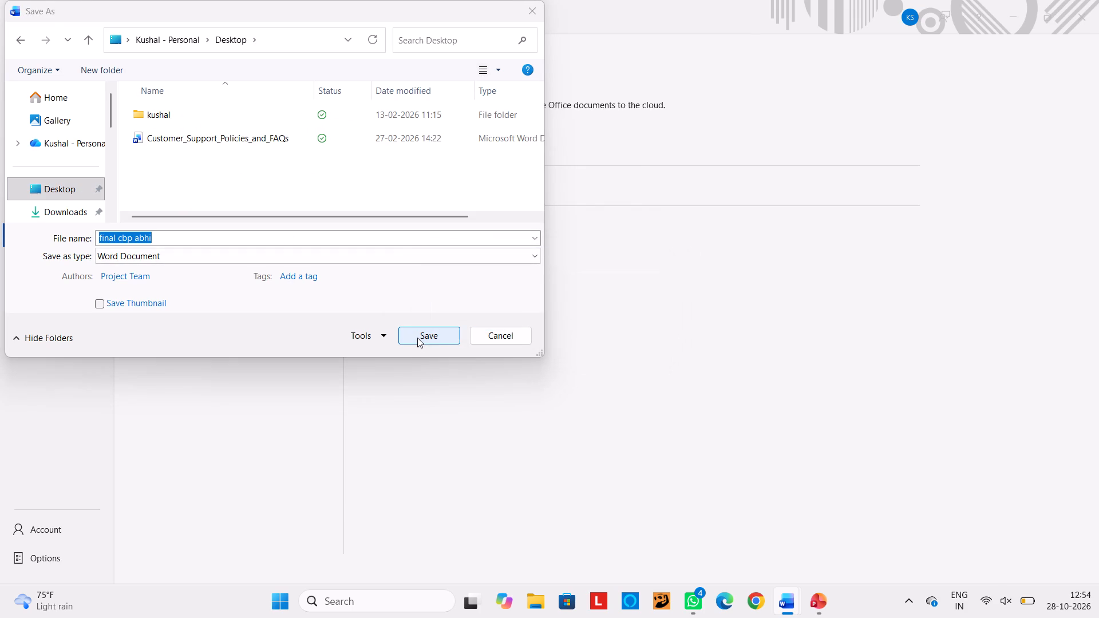
pyautogui.click(417, 338)
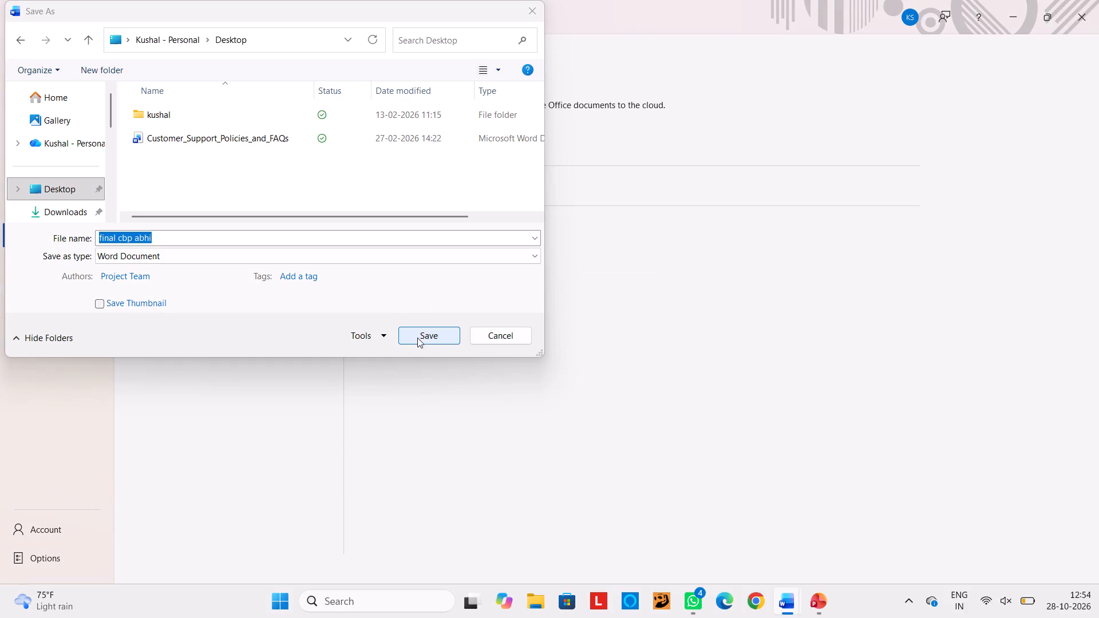
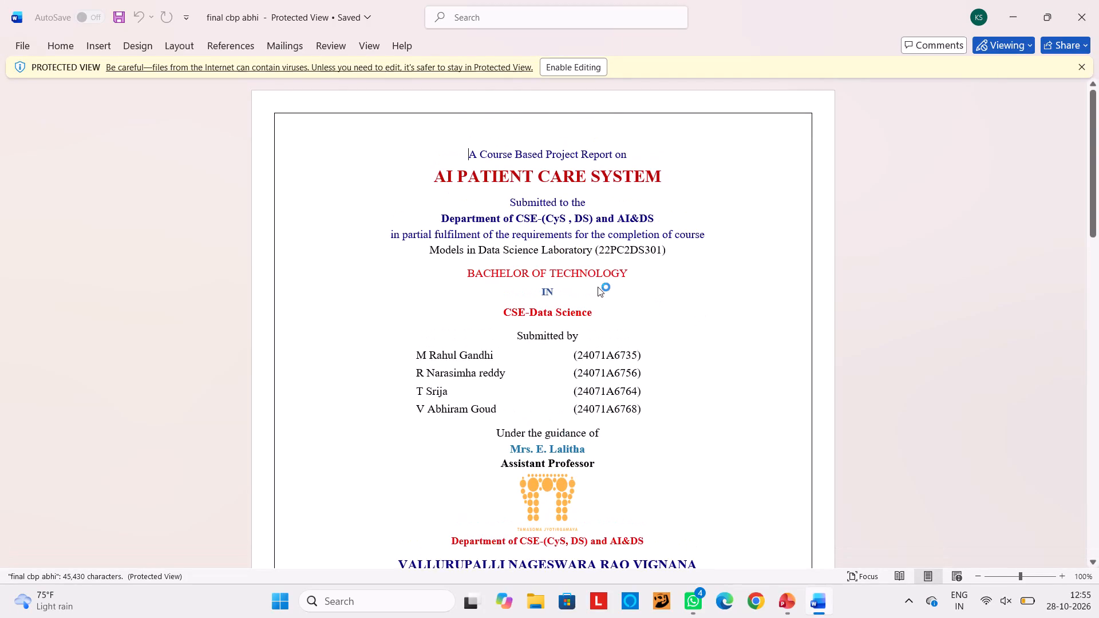
# Look through the opening pages of "final cbp abhi" and check its table of contents page.
pyautogui.scroll(-9, 598, 287)
pyautogui.scroll(-12, 598, 287)
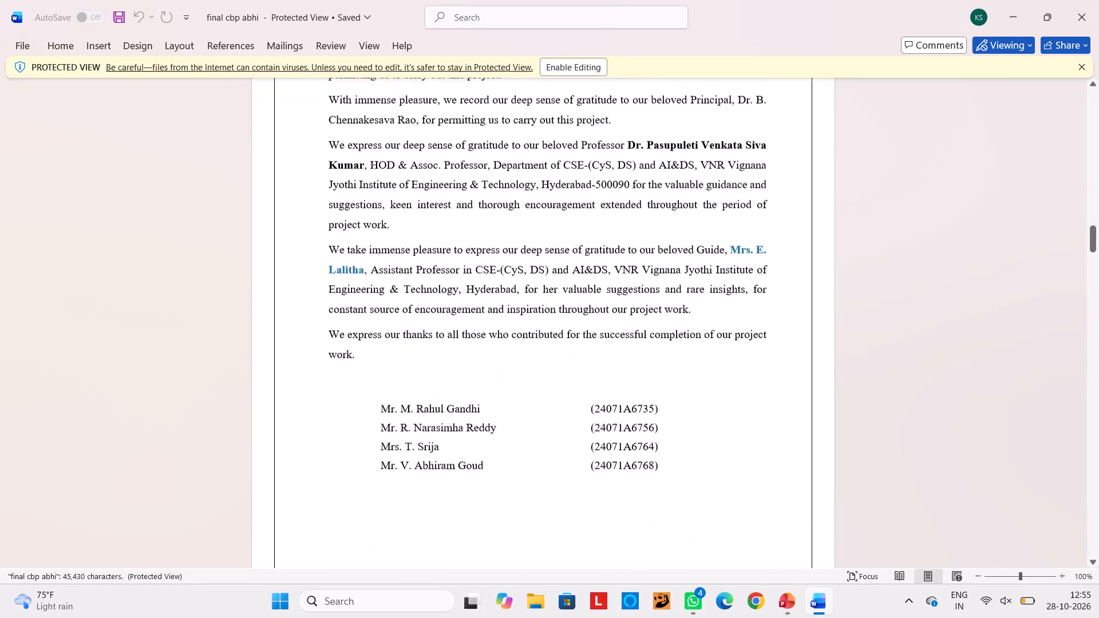
pyautogui.scroll(-20, 598, 287)
pyautogui.scroll(-14, 598, 287)
pyautogui.scroll(1, 598, 287)
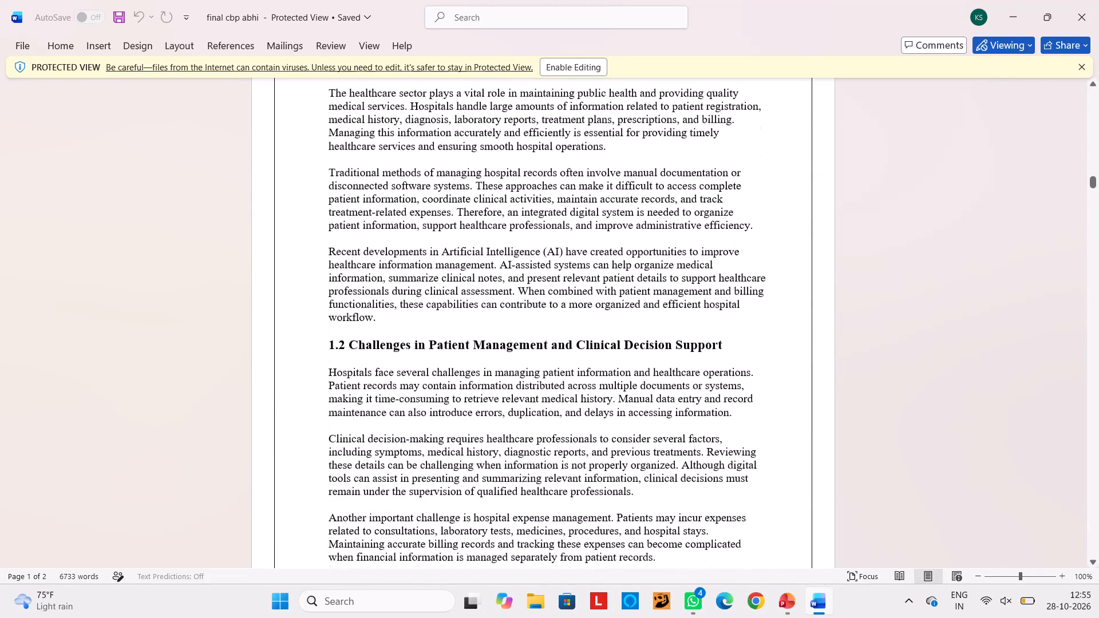
pyautogui.scroll(7, 598, 287)
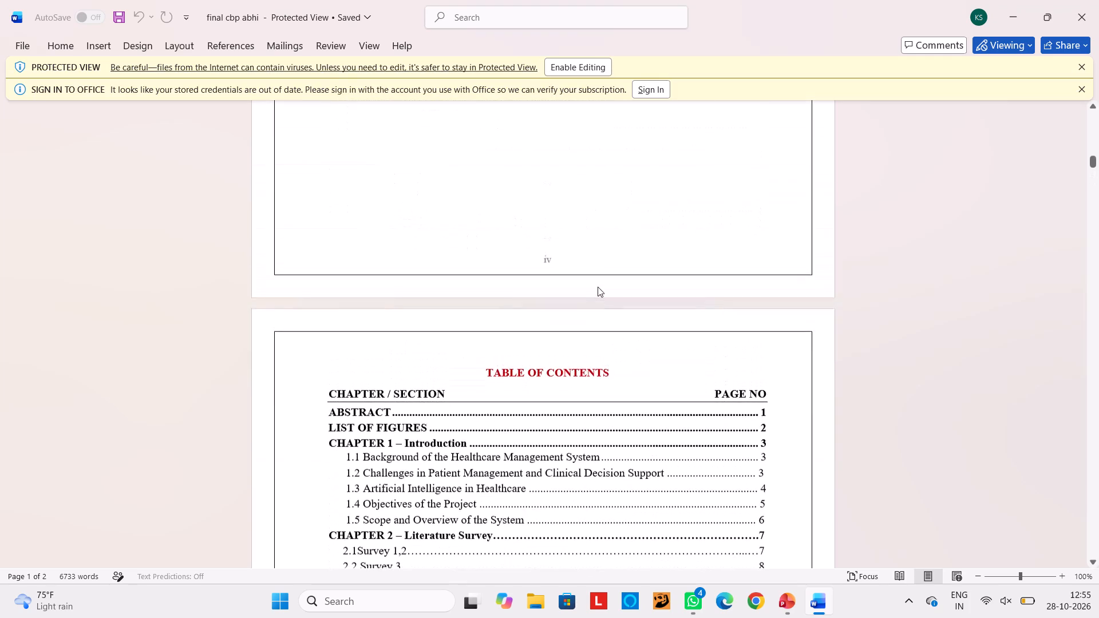
pyautogui.scroll(-1, 598, 287)
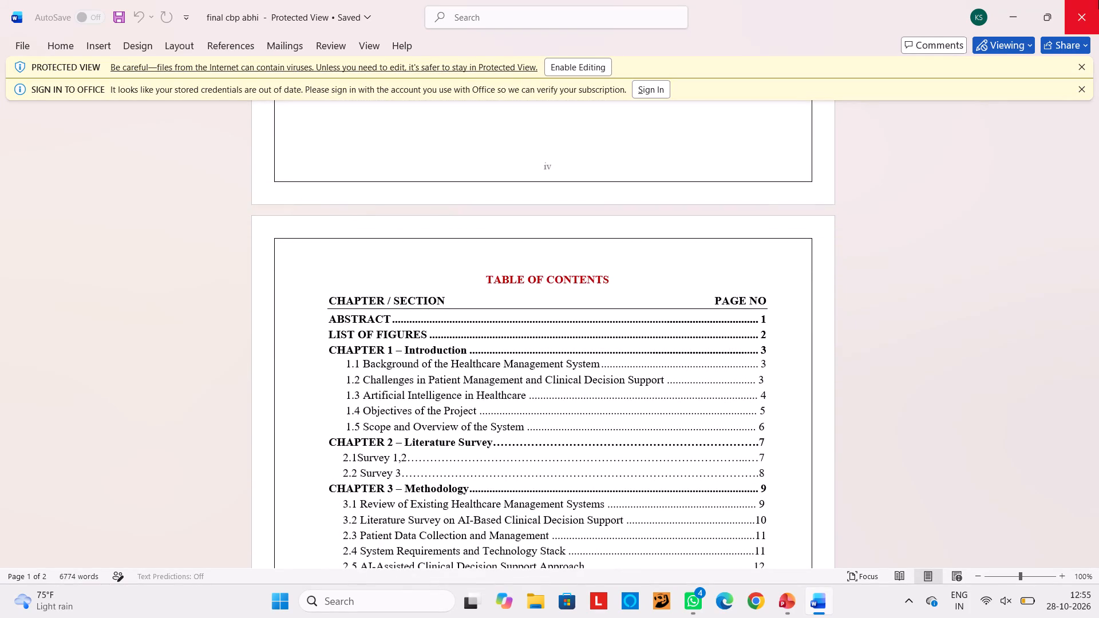
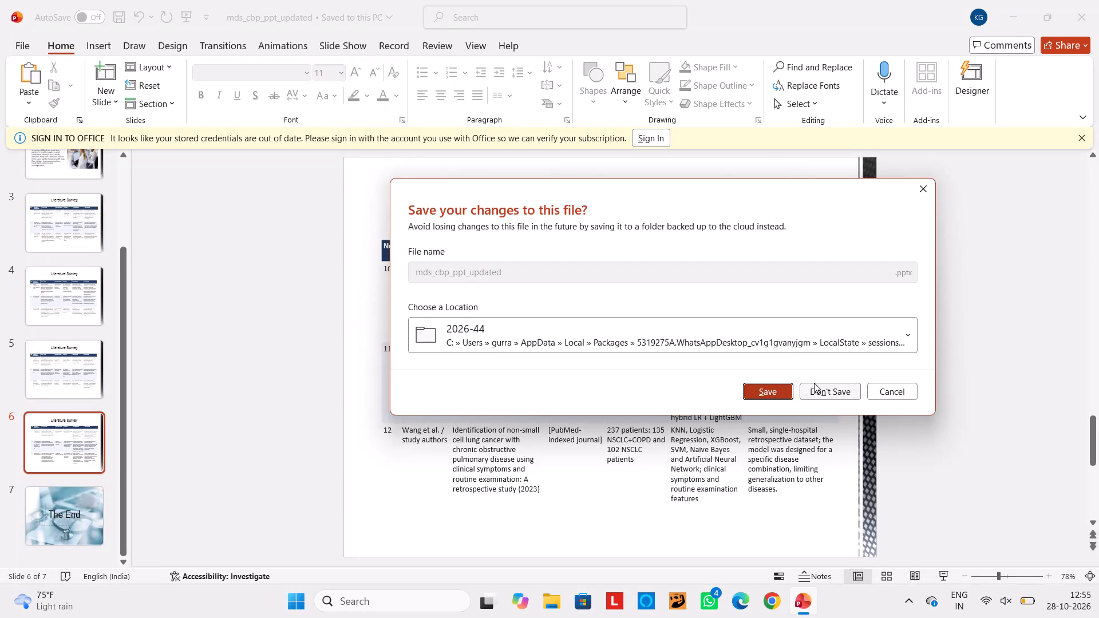
# Close the mds_cbp_ppt_updated presentation without saving its changes.
pyautogui.click(814, 383)
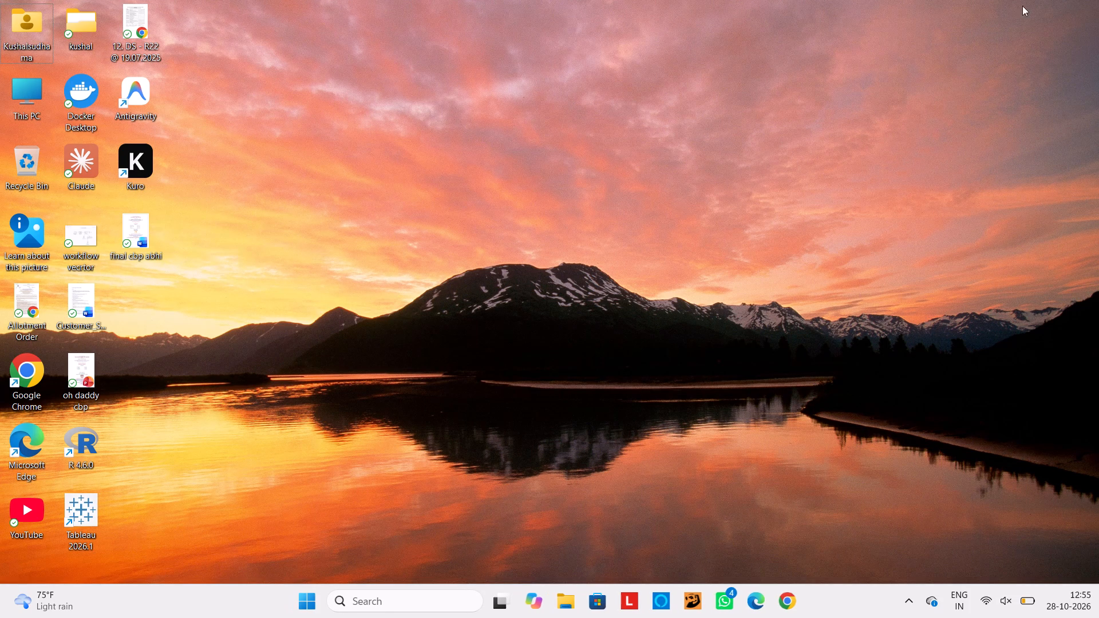
# Bring up the Windows power options for shutting down the computer.
pyautogui.click(314, 600)
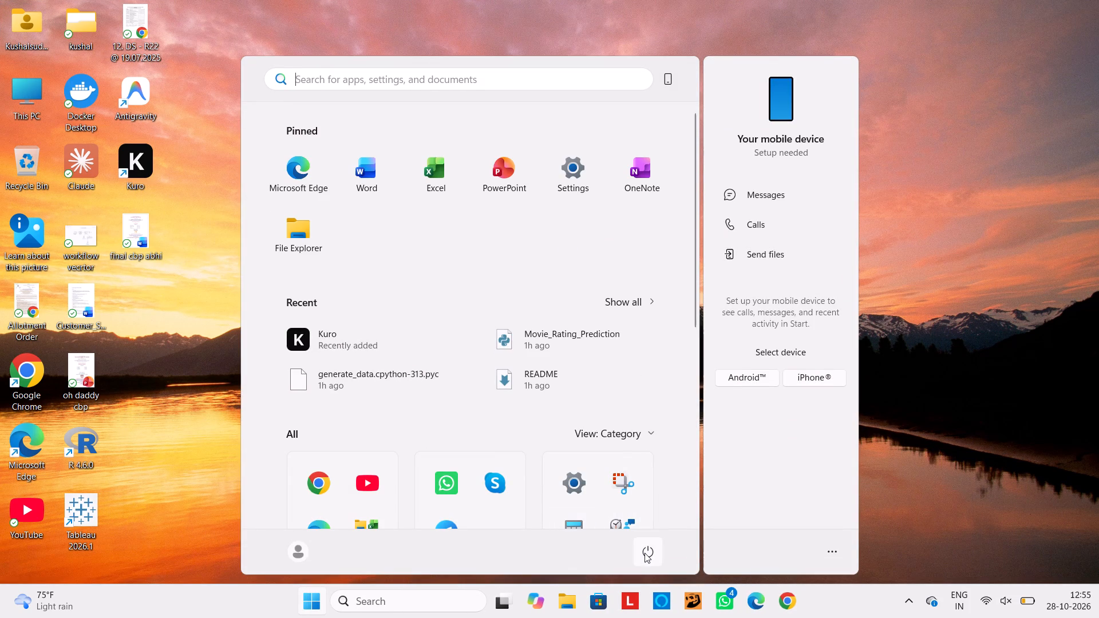
pyautogui.click(645, 553)
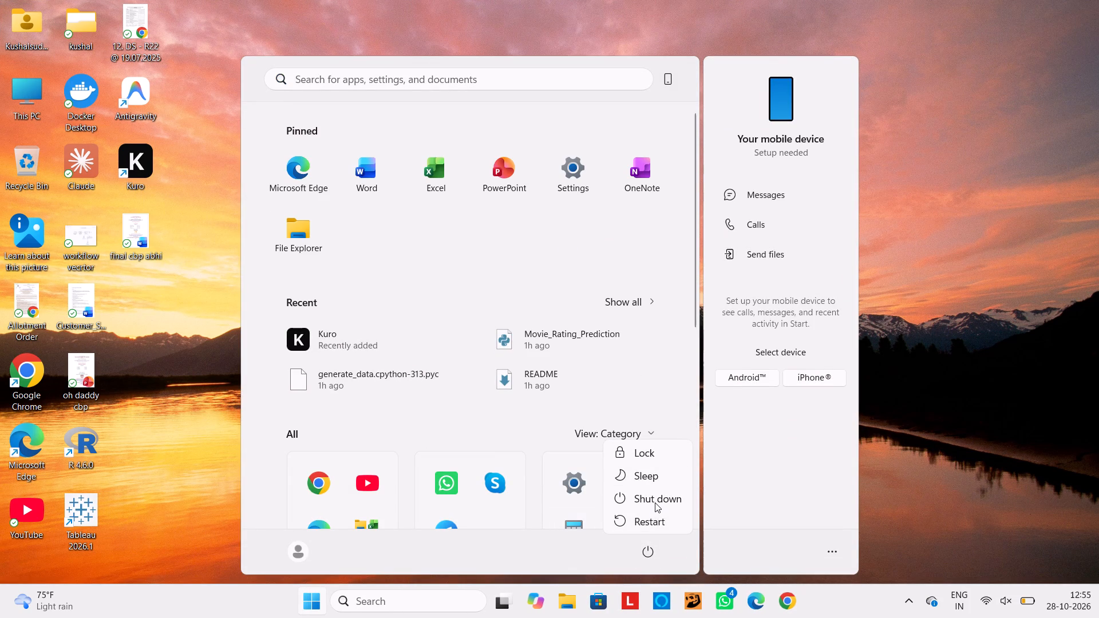